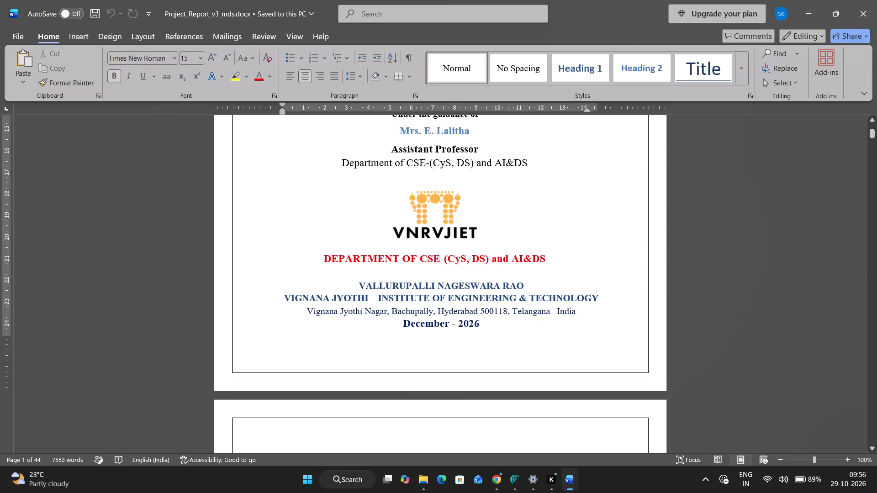
Replace the month in the date line at the bottom of the cover page with November.
click(451, 326)
key(BackSpace)
key(BackSpace)
key(BackSpace)
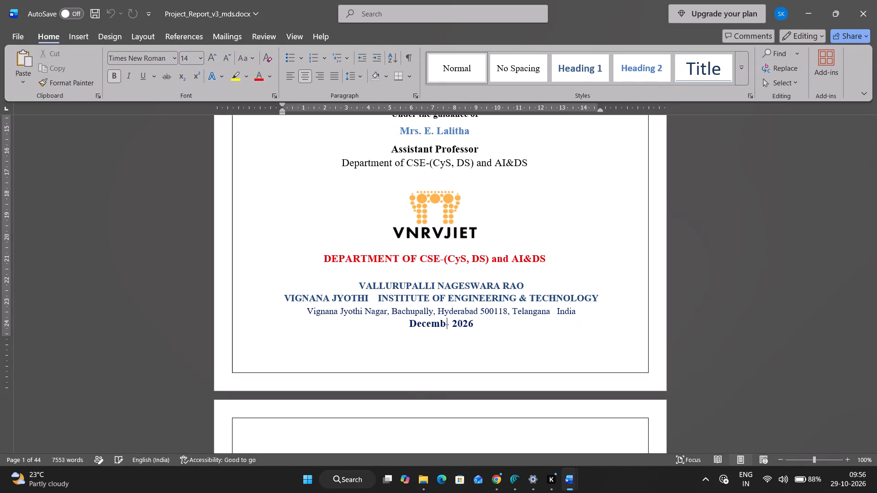
key(BackSpace)
key(BackSpace)
key(BackSpace)
key(BackSpace)
key(BackSpace)
key(BackSpace)
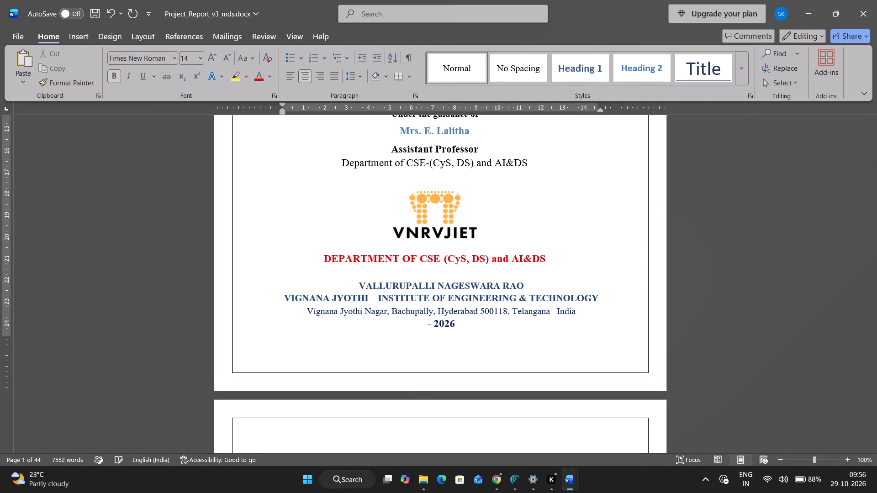
key(shift+n)
text(ovember)
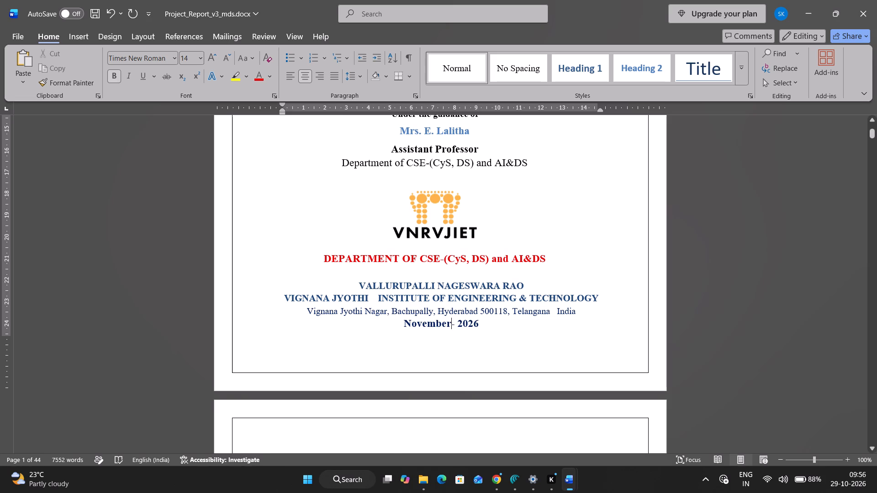
Set the font colour of all four student names and roll numbers on the Certificate page to black.
scroll(615, 311, down, 3)
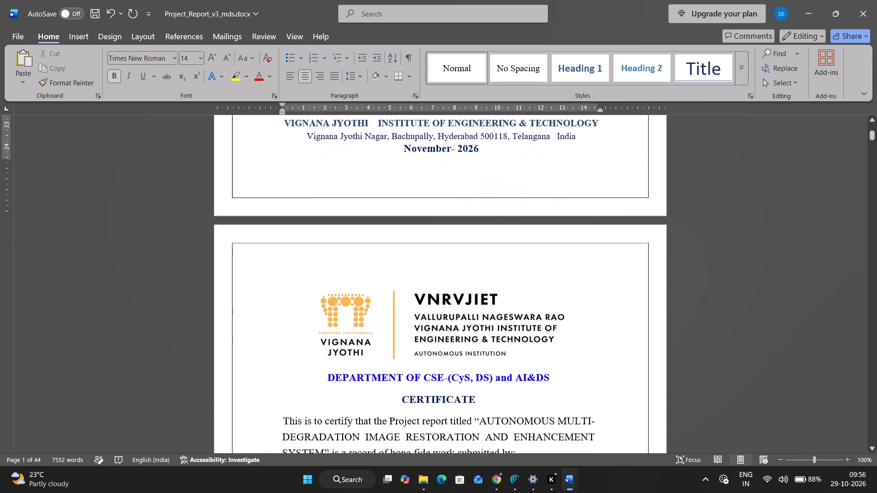
scroll(615, 311, down, 4)
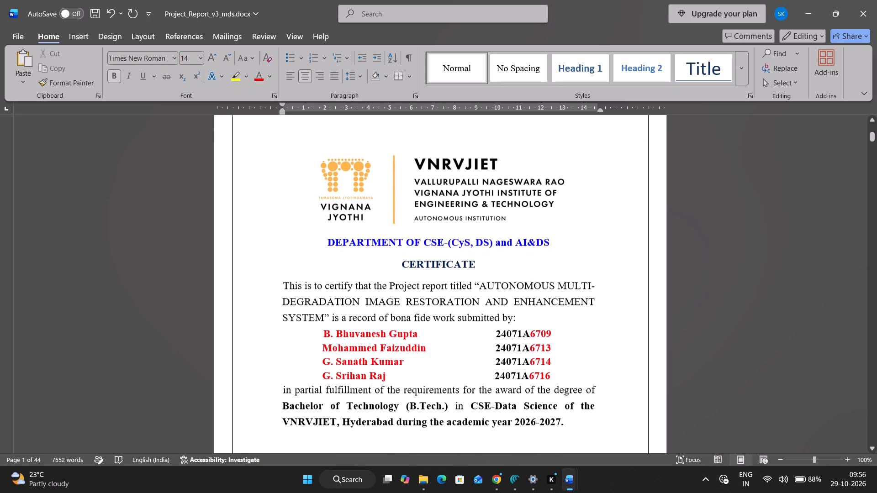
scroll(615, 311, down, 1)
drag(558, 344, 306, 308)
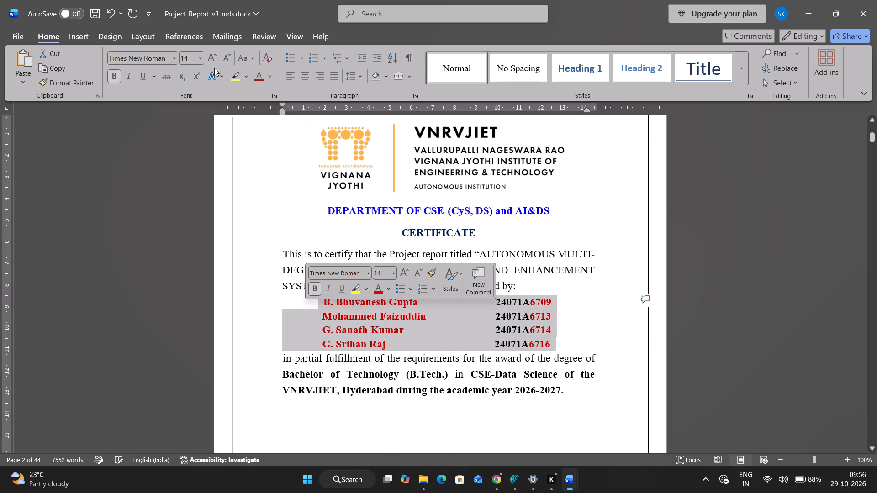
click(259, 78)
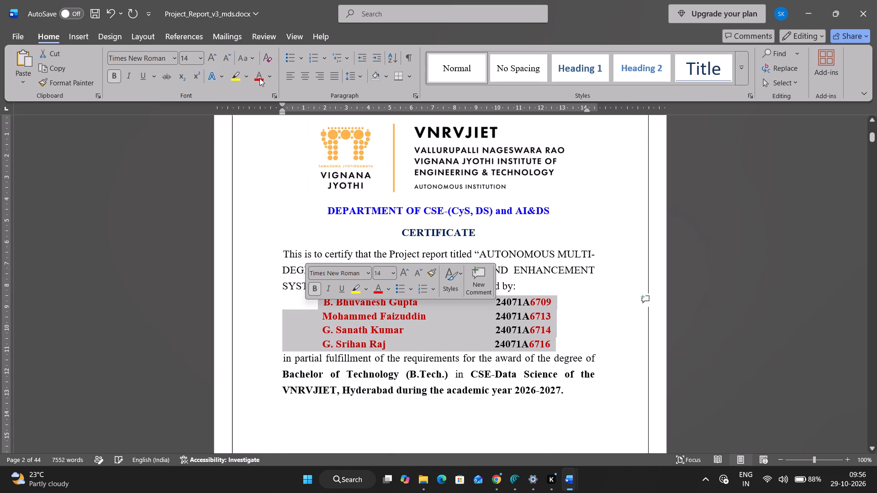
click(259, 78)
click(269, 78)
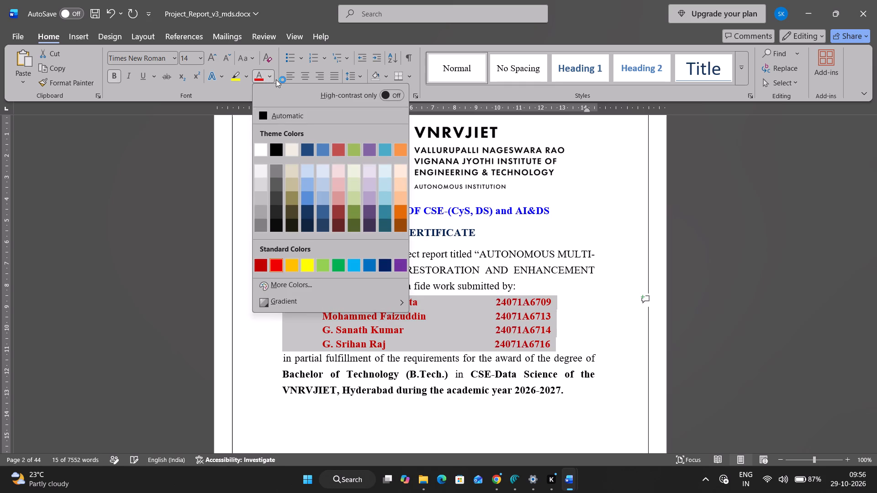
click(274, 147)
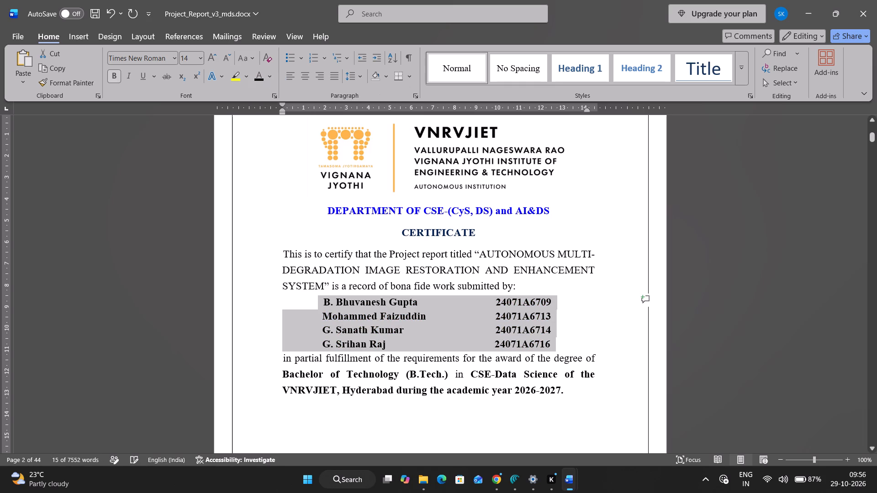
click(686, 346)
Set the font colour of the four student names and roll numbers under the Declaration's signature heading to black.
scroll(686, 346, down, 2)
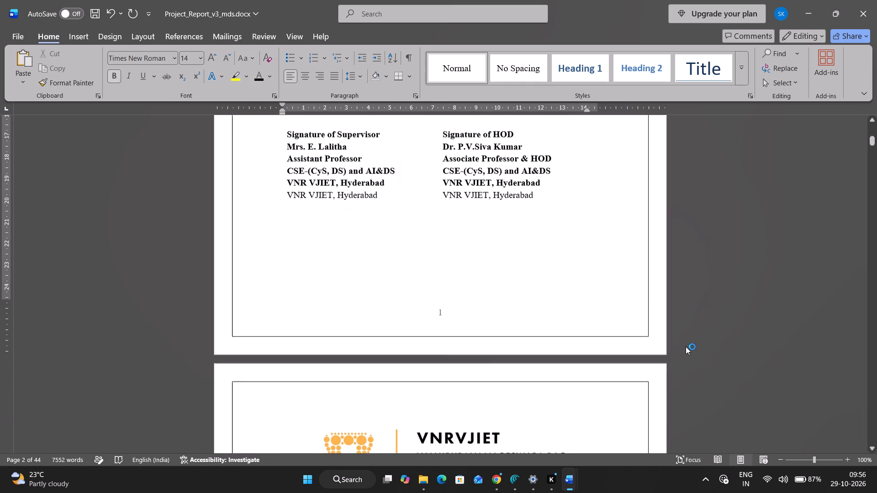
scroll(686, 346, down, 3)
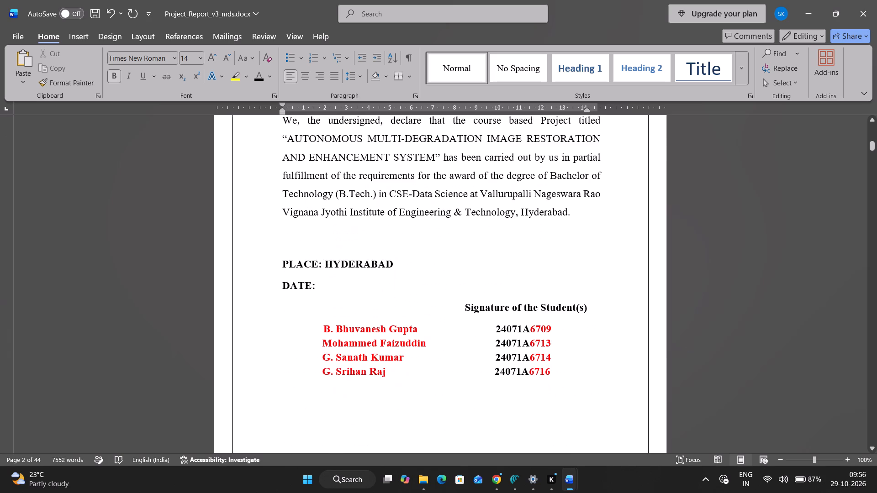
drag(566, 372, 558, 372)
drag(558, 372, 319, 330)
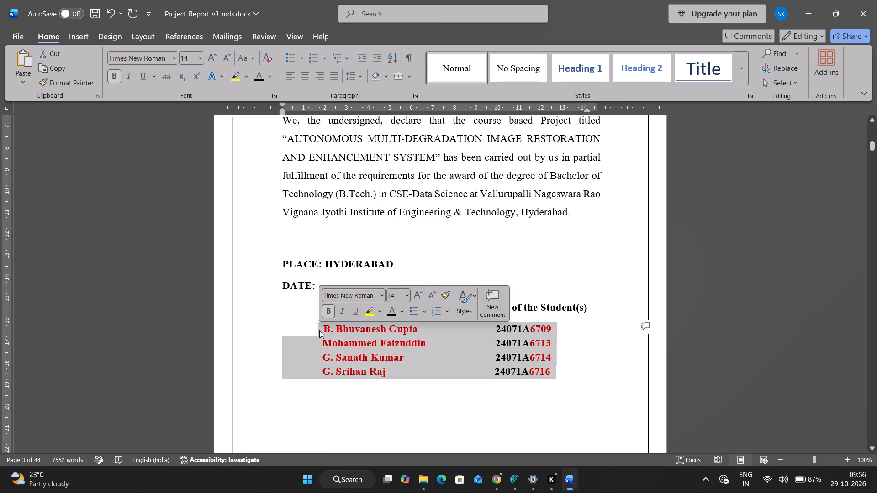
click(259, 75)
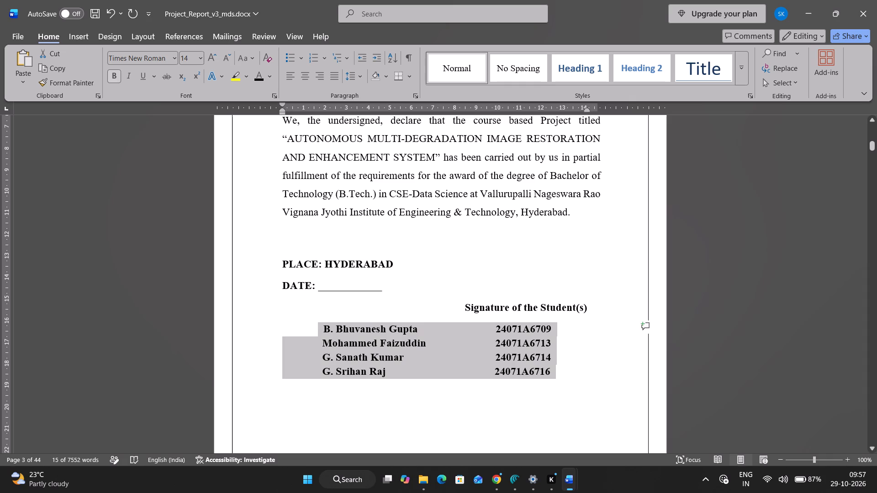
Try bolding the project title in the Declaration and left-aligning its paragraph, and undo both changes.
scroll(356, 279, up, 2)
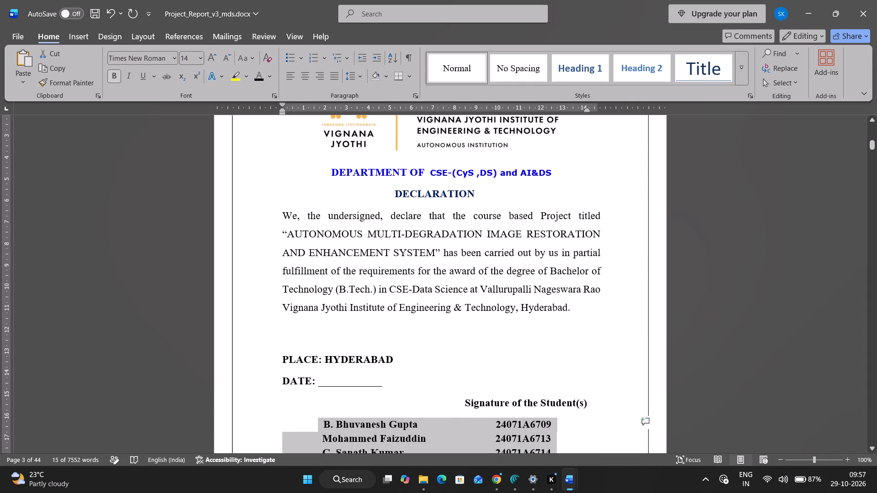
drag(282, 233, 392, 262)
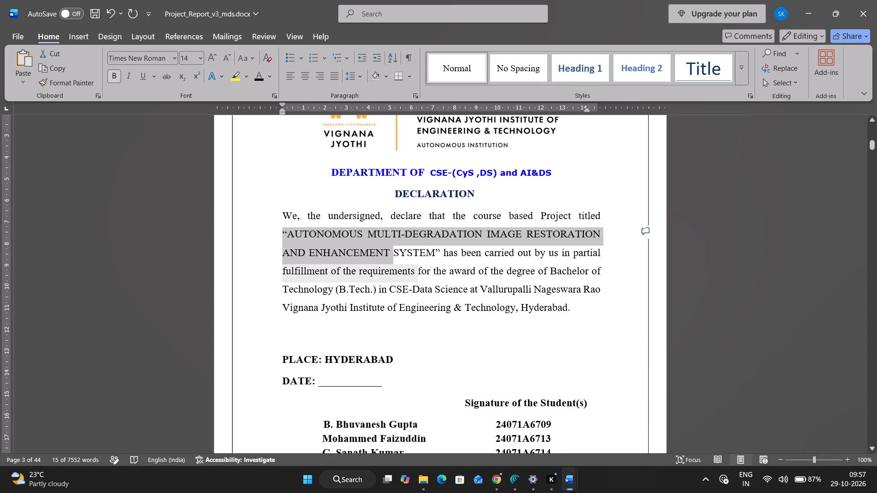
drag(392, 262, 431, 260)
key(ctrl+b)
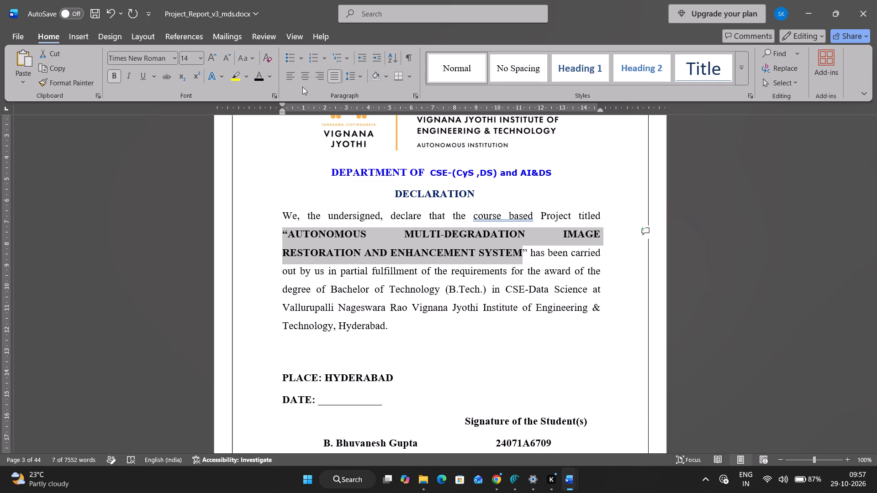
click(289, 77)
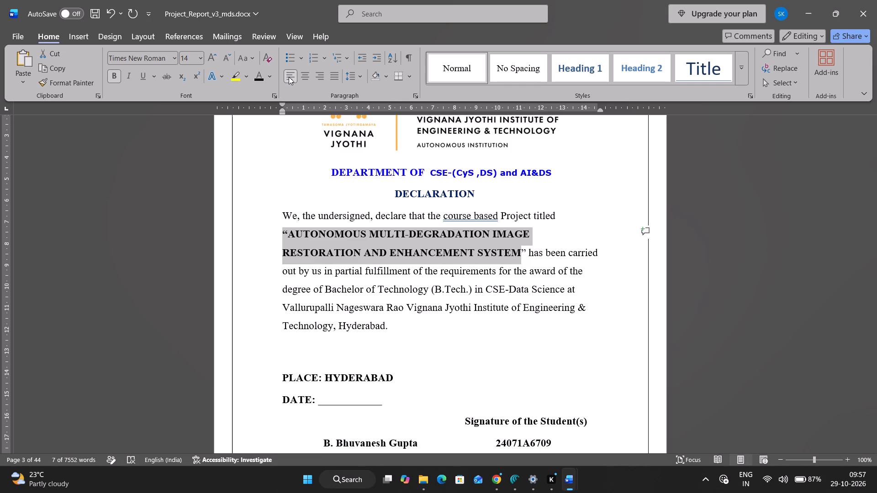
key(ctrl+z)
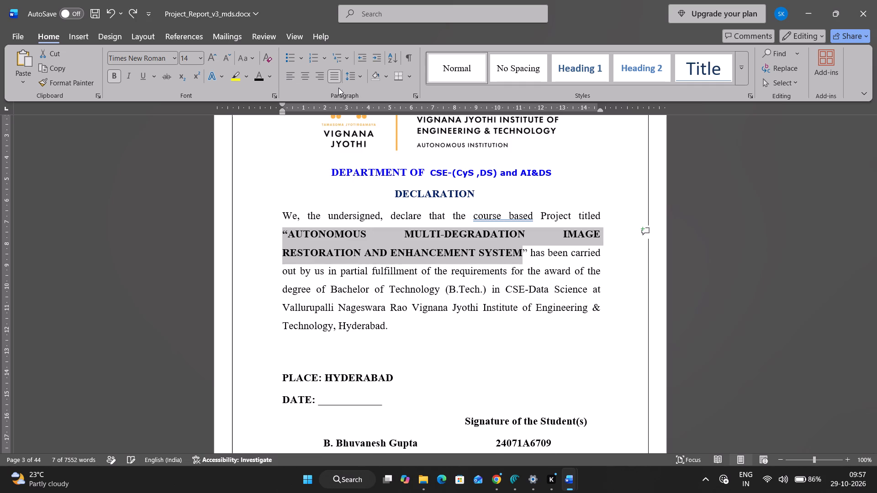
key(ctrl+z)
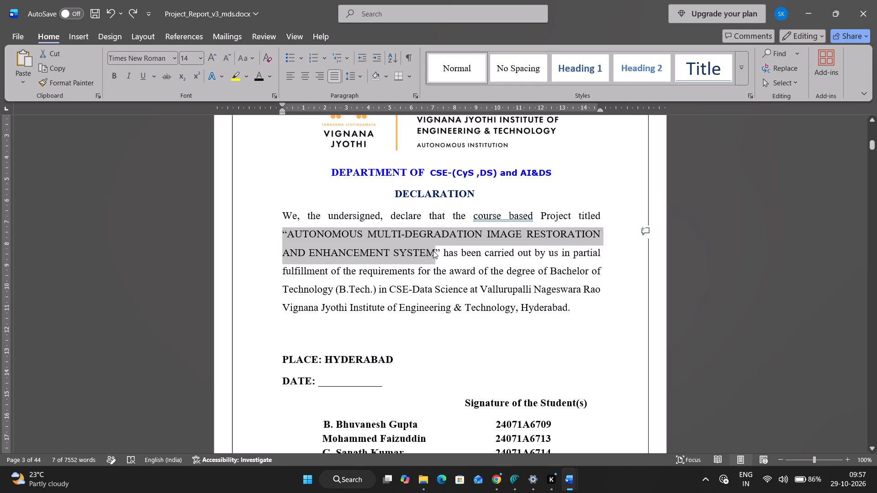
Make the project title inside the quotation marks in the Declaration paragraph bold.
click(434, 252)
drag(434, 252, 300, 239)
drag(300, 239, 295, 237)
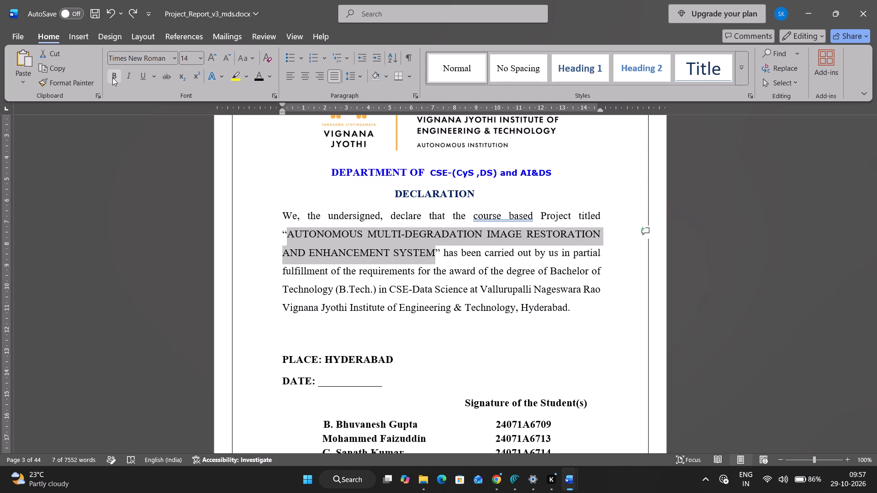
click(112, 78)
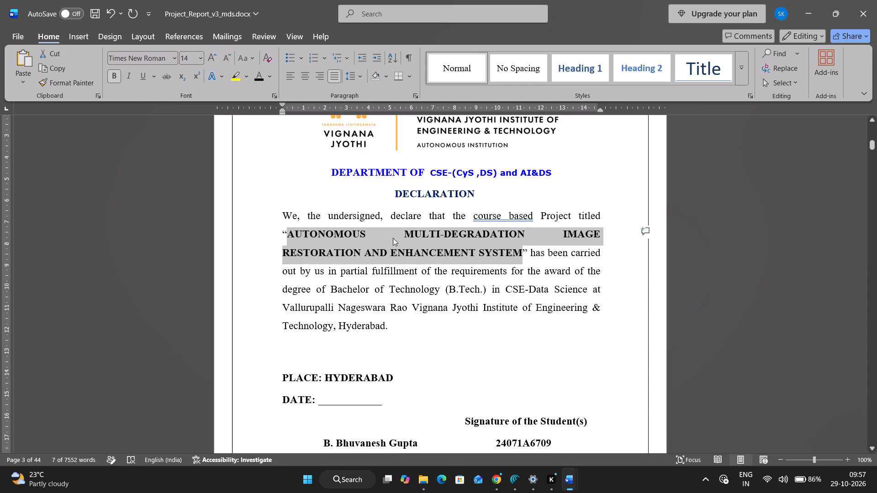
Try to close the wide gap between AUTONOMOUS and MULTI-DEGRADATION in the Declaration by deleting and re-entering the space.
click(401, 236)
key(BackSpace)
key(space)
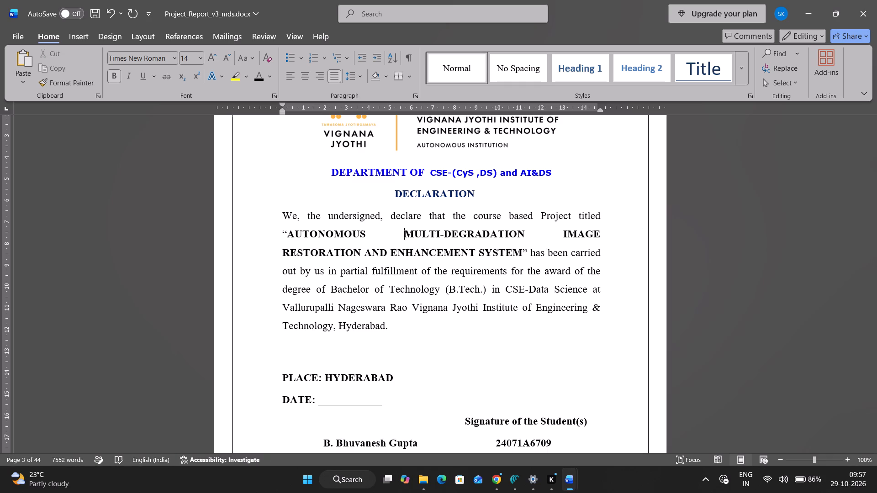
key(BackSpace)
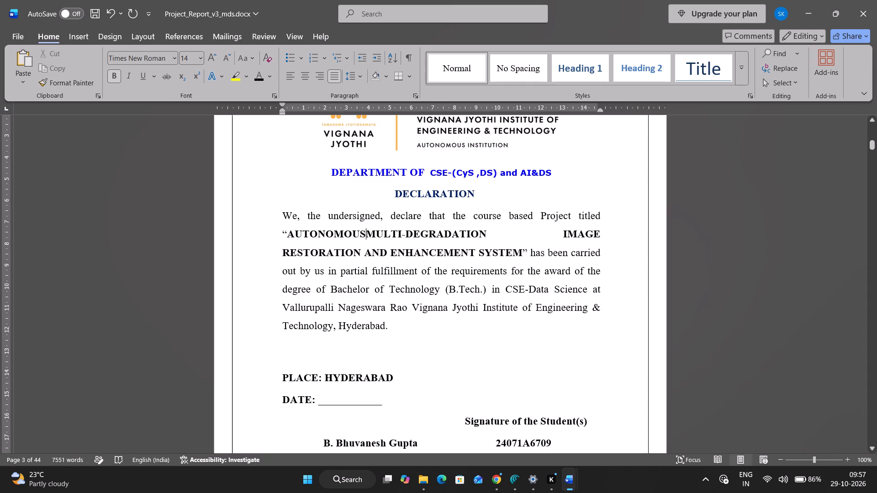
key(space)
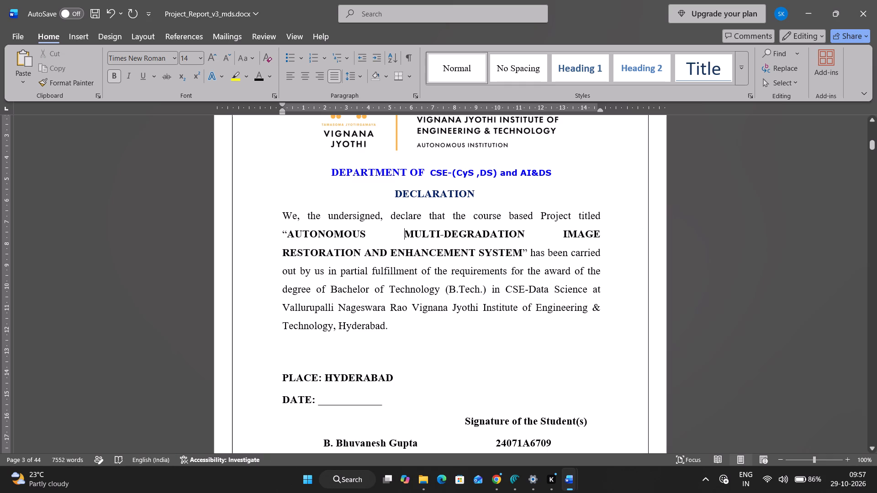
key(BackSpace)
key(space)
Left-align the Declaration paragraph that contains the bold project title.
drag(291, 235, 324, 244)
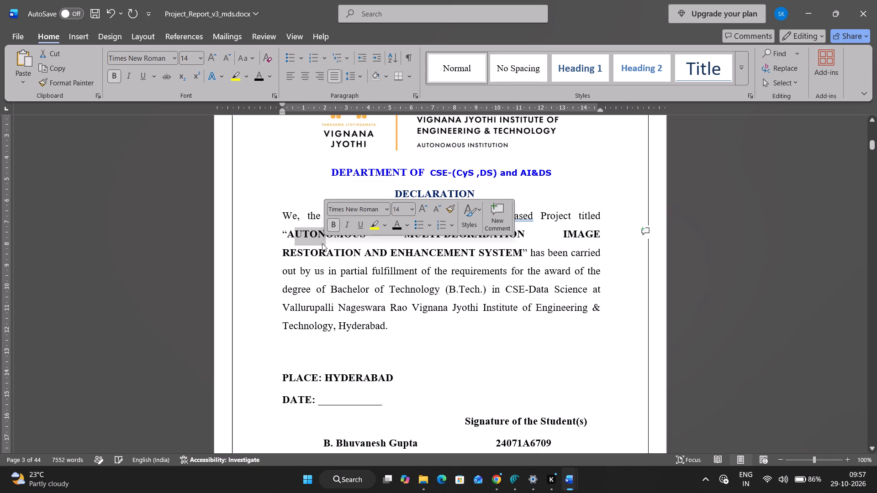
click(290, 234)
drag(290, 234, 315, 239)
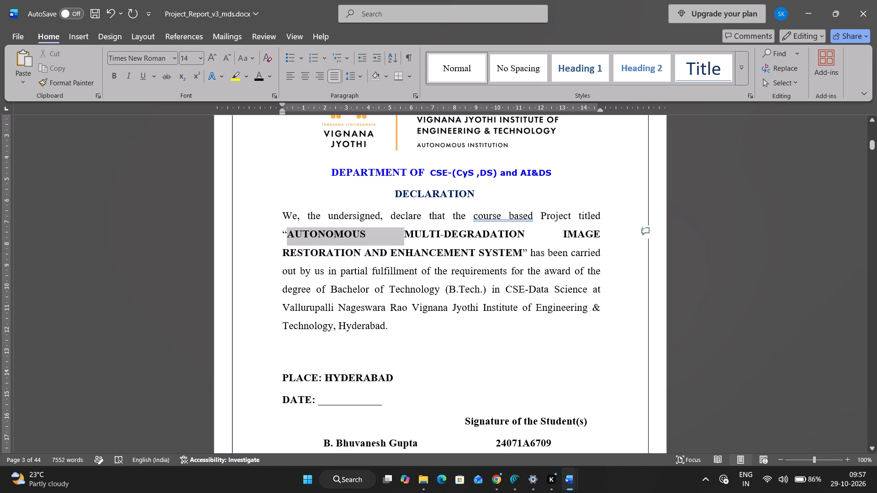
drag(315, 239, 529, 252)
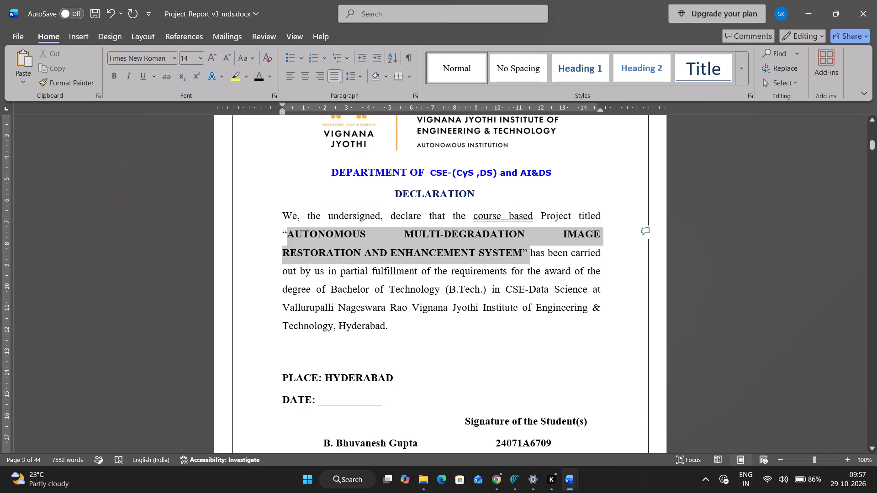
drag(529, 252, 605, 256)
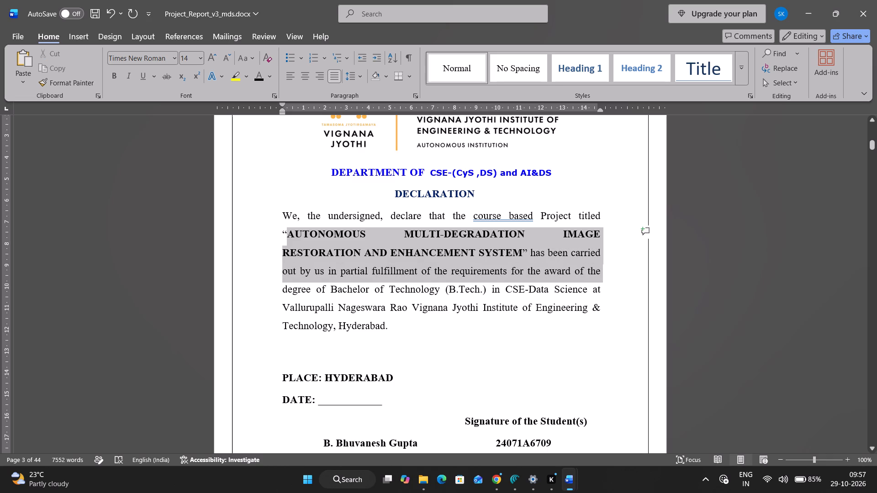
click(285, 77)
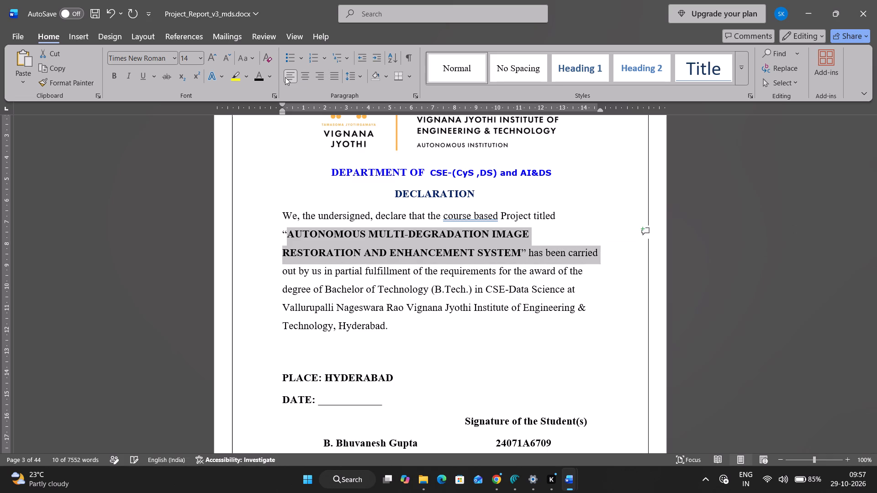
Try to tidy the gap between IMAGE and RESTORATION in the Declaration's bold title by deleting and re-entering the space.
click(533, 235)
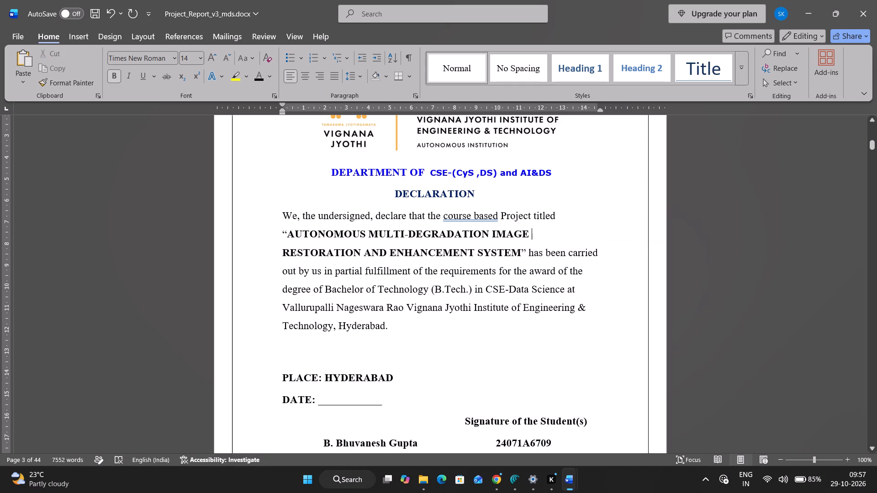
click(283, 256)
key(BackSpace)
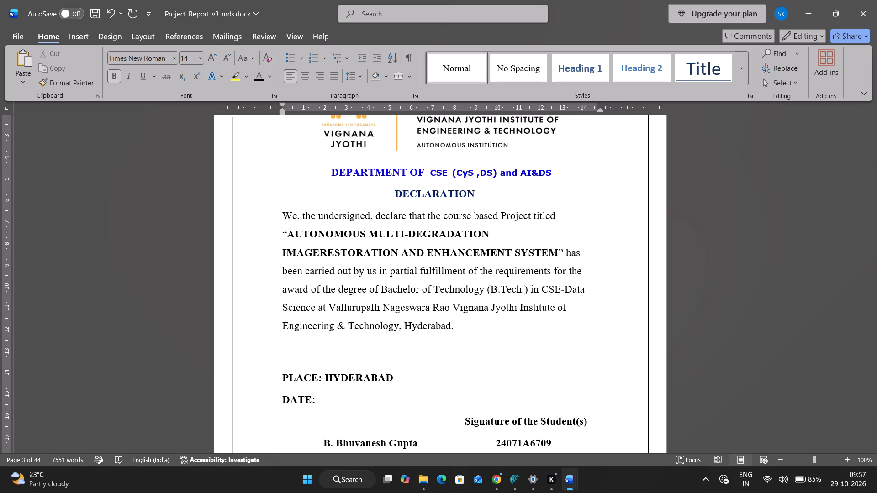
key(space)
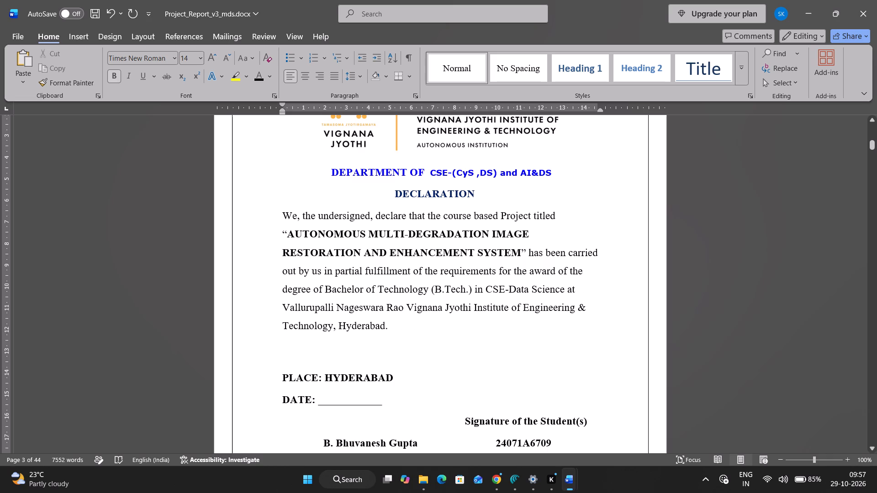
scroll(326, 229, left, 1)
Undo the recent spacing, left-alignment and bold edits to the project title and its paragraph in the Declaration.
key(ctrl+z)
key(ctrl+z)
key(ctrl+z)
key(ctrl+z)
key(ctrl+z)
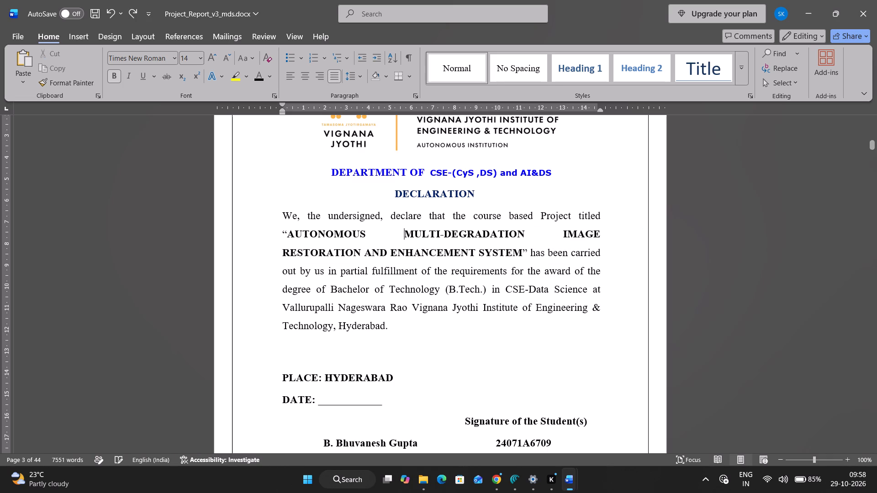
key(ctrl+z)
key(ctrl+z)
key(ctrl+z)
key(ctrl+z)
key(ctrl+z)
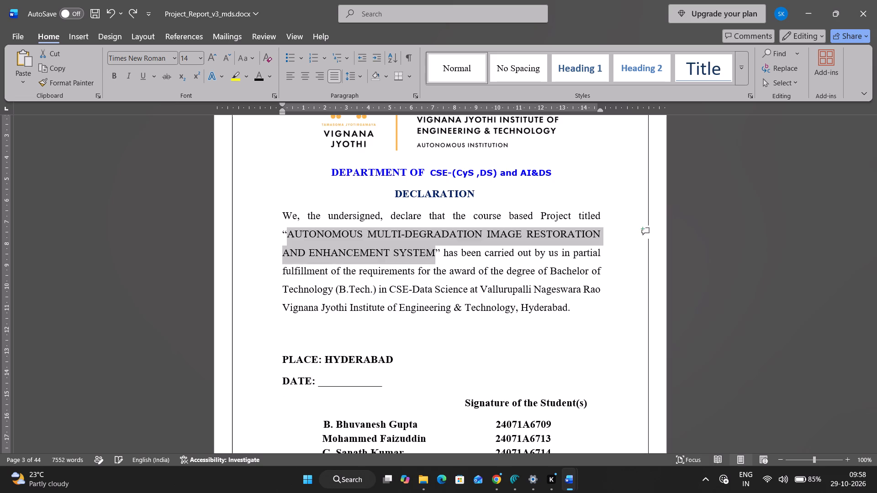
key(ctrl+z)
key(ctrl+y)
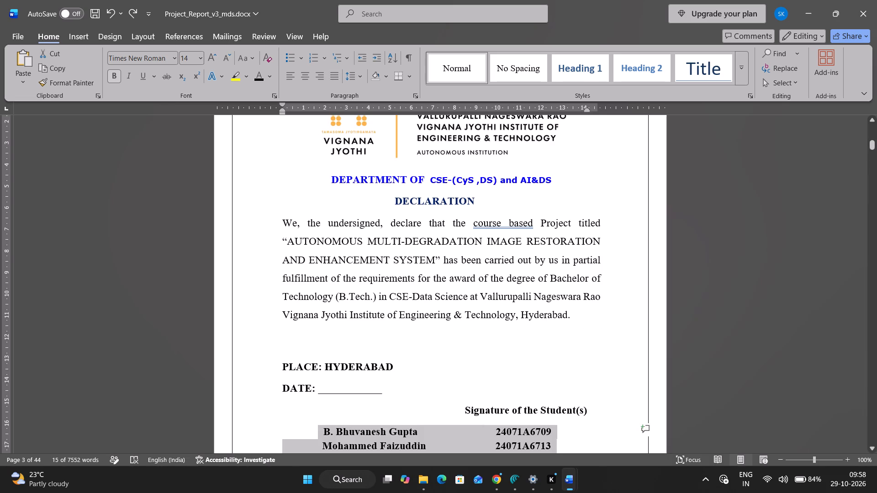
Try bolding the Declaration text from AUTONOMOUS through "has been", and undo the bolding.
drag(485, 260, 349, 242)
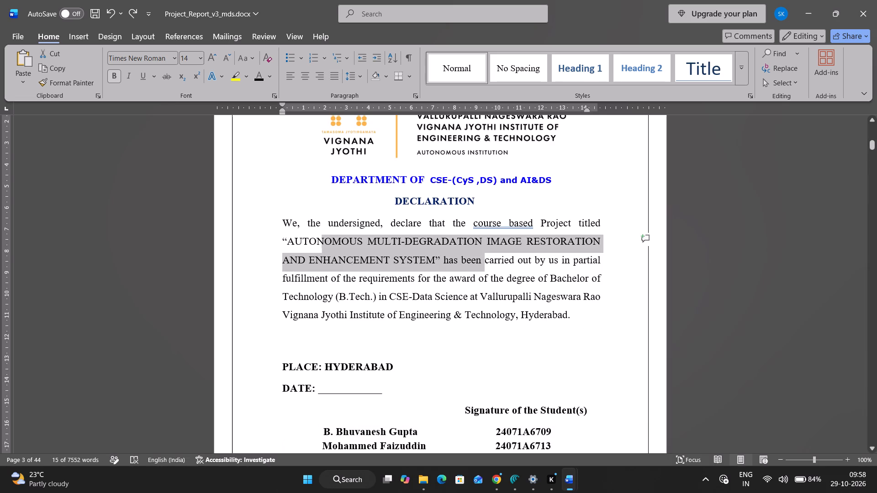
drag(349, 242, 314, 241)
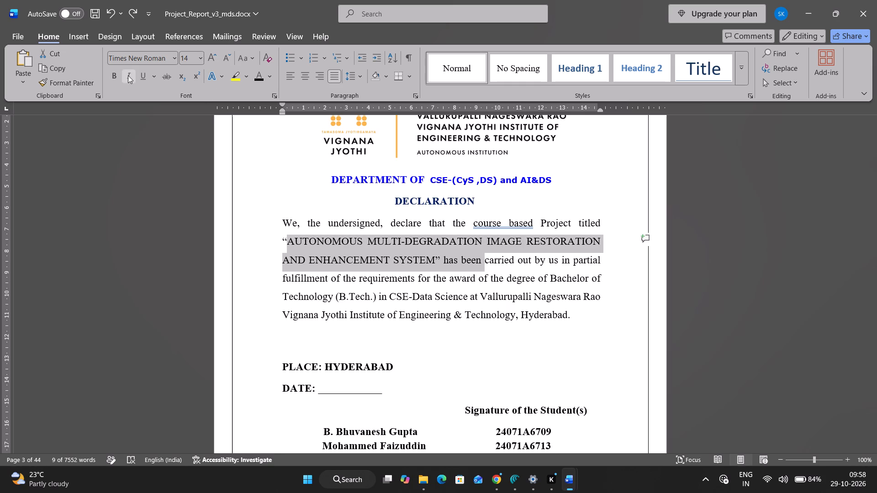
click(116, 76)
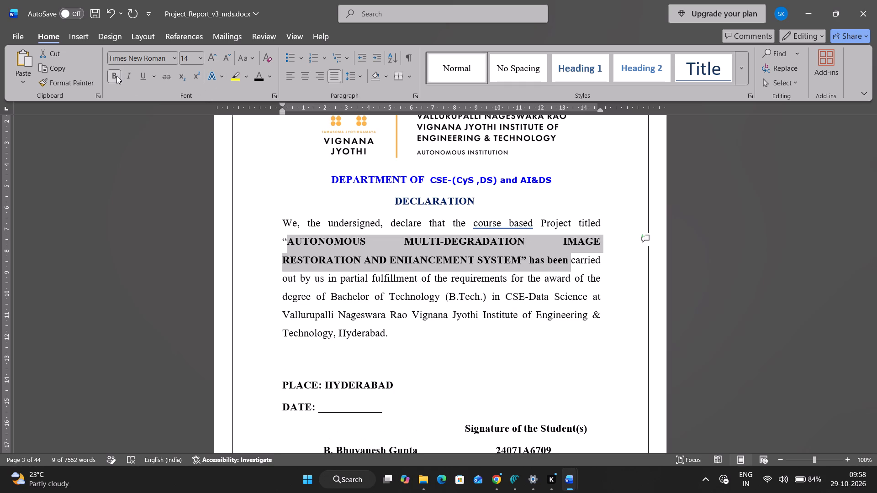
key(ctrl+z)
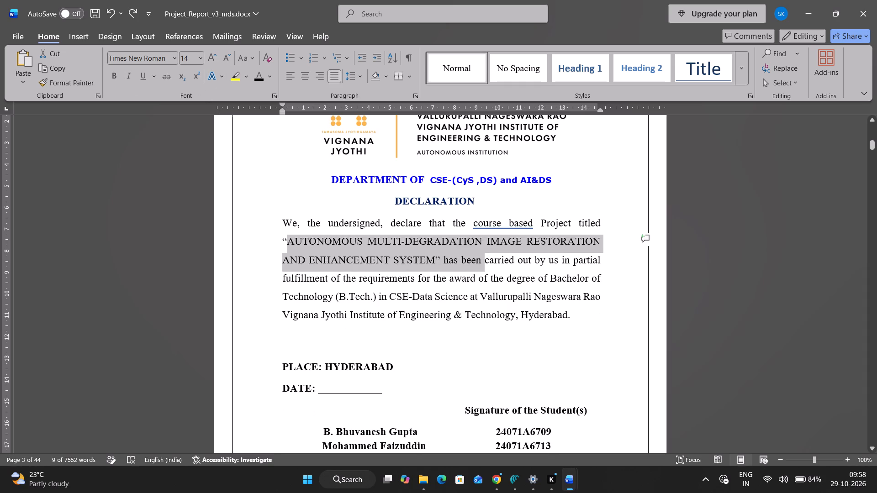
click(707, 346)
Remove the yellow highlight from the HOD's name and designation in the Acknowledgement paragraph.
scroll(707, 346, down, 7)
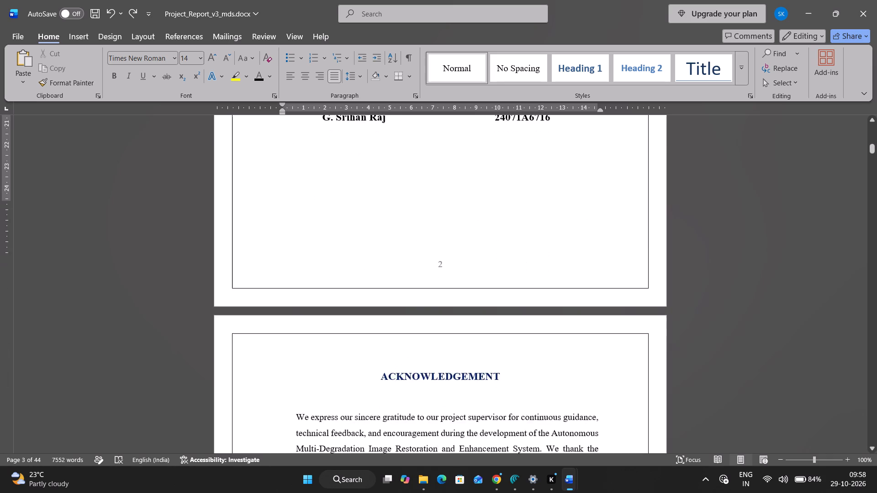
scroll(707, 346, down, 1)
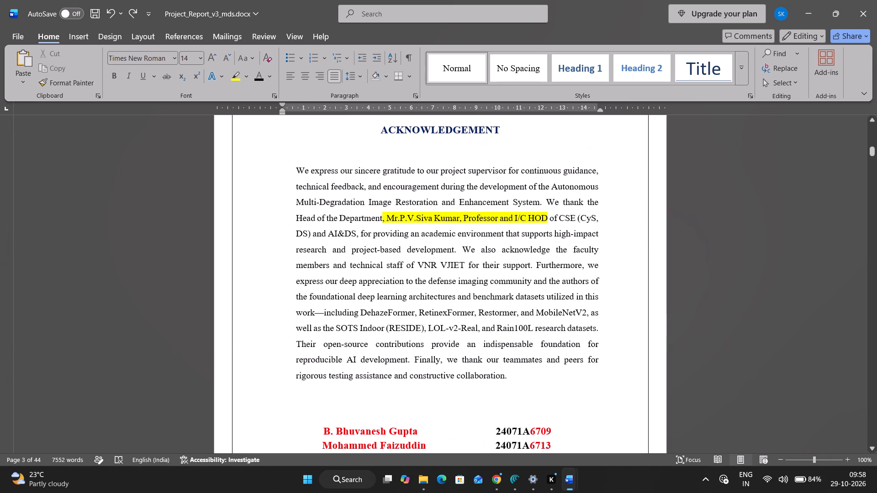
drag(547, 221, 454, 228)
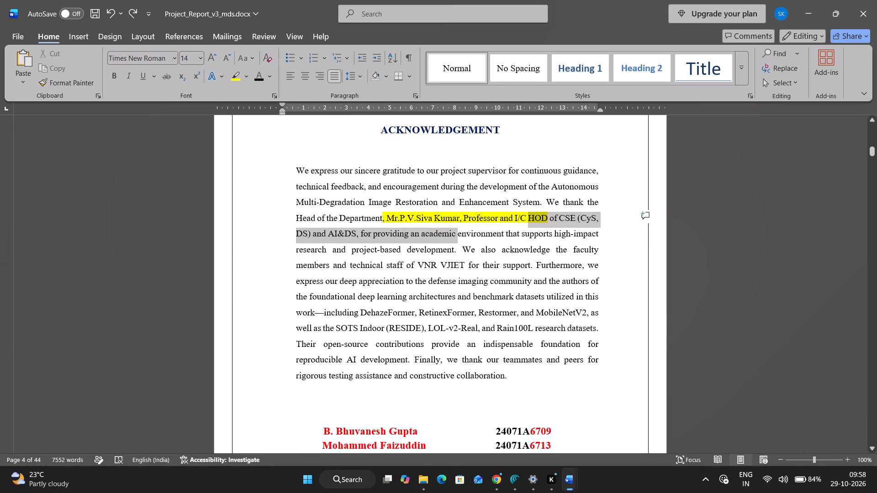
drag(454, 228, 384, 219)
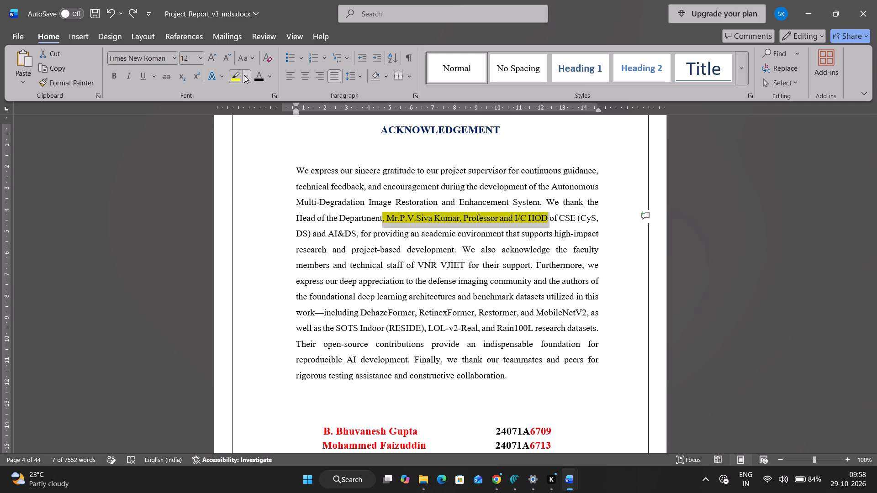
click(244, 75)
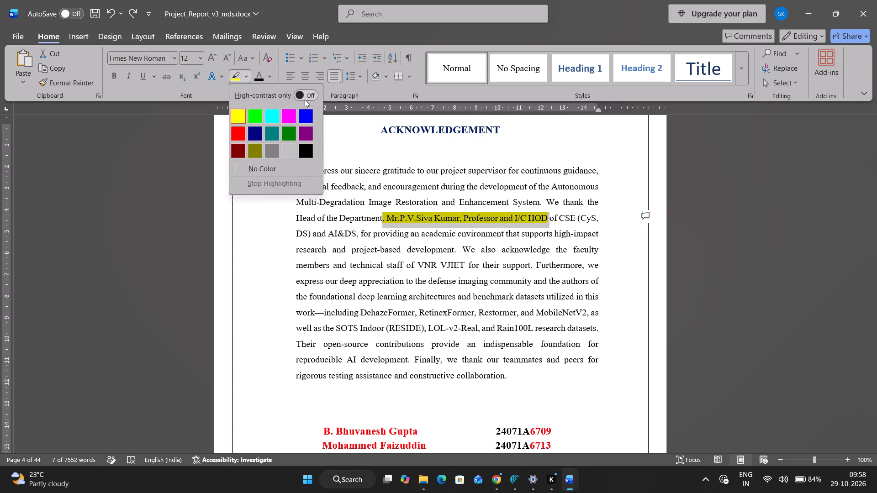
click(305, 99)
click(305, 99)
click(259, 168)
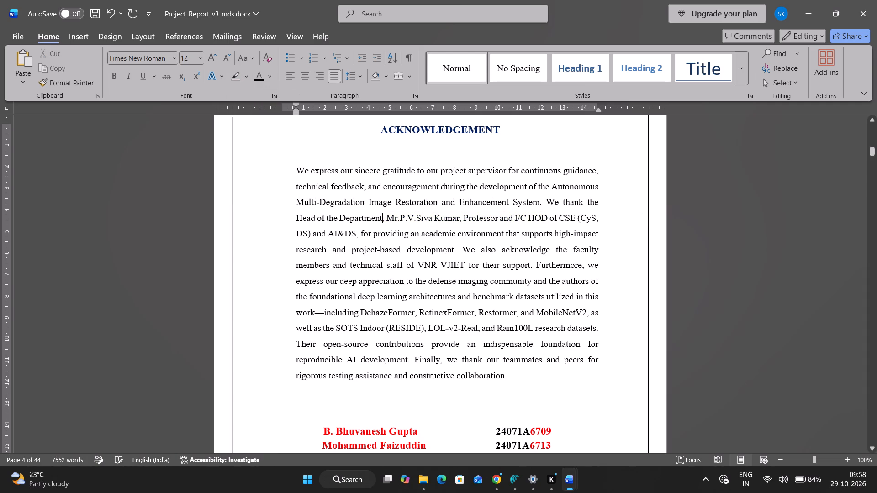
click(849, 263)
Replace the honorific Mr before the HOD's name in the Acknowledgement with Dr.
click(397, 220)
key(BackSpace)
key(BackSpace)
text(Dr)
Check other mentions of the HOD in the report, viewing the Certificate's signature block and searching for "siva".
scroll(509, 318, up, 3)
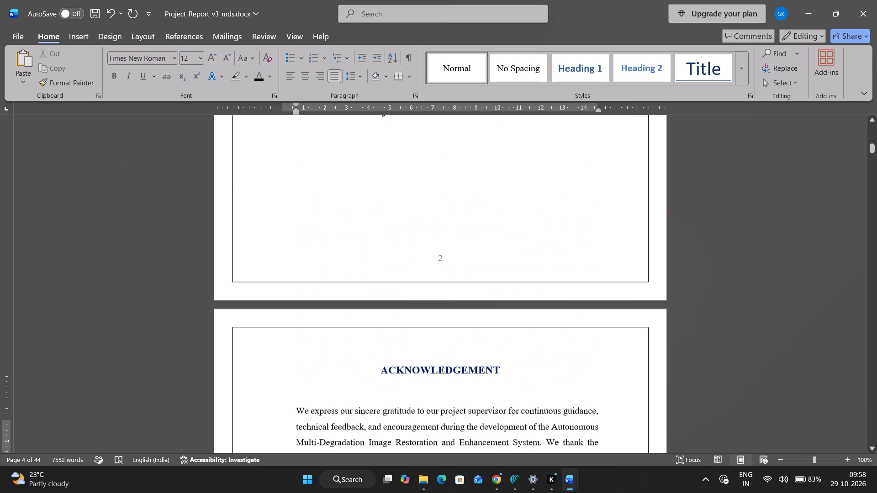
scroll(509, 318, up, 5)
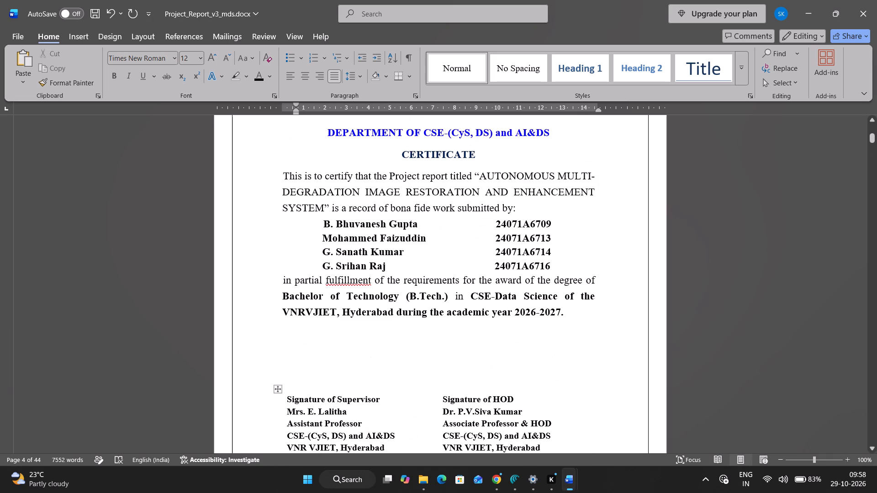
click(540, 398)
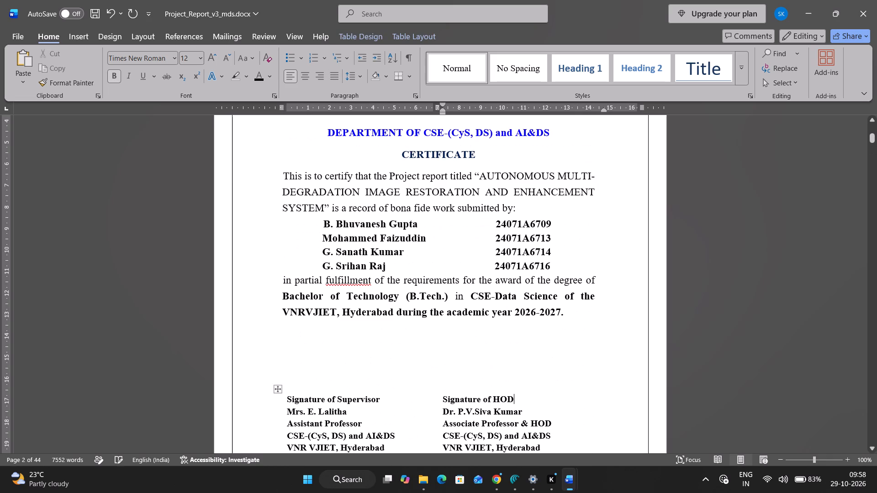
scroll(540, 398, down, 5)
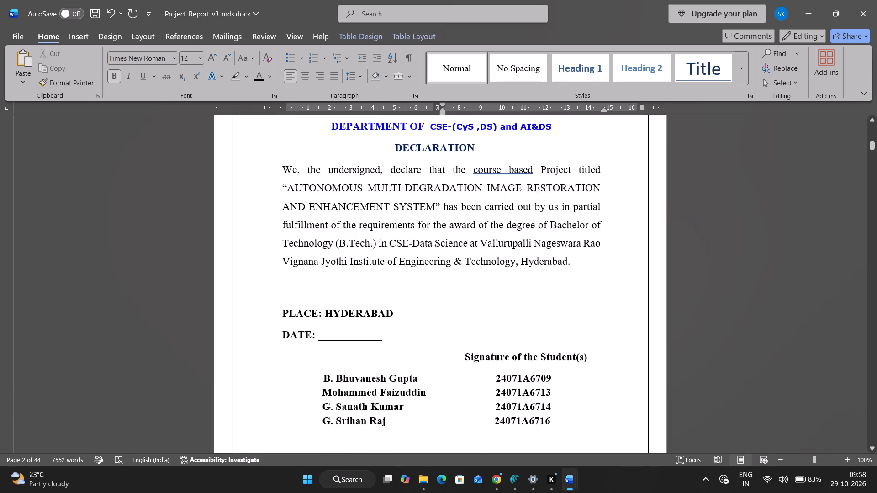
key(ctrl+f)
key(s)
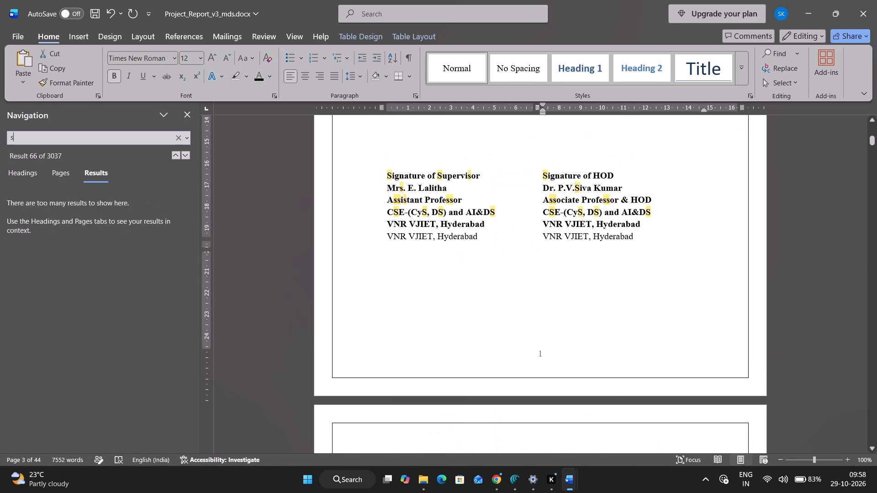
text(iva)
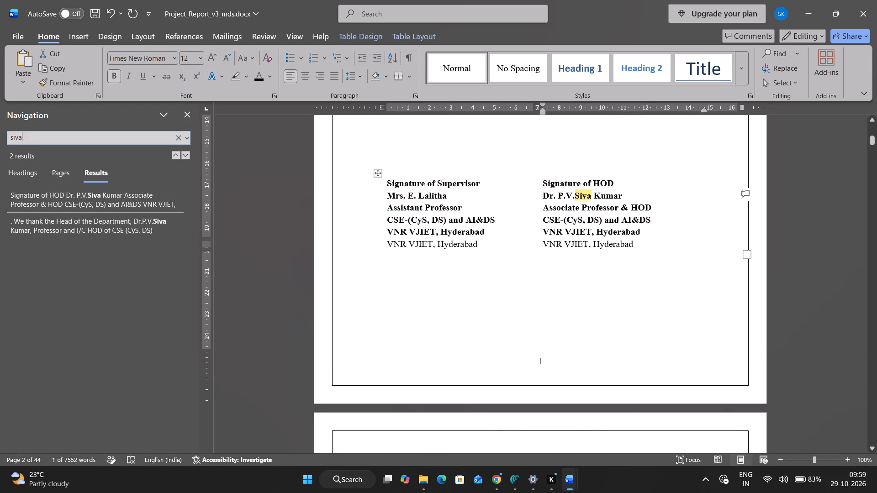
click(185, 115)
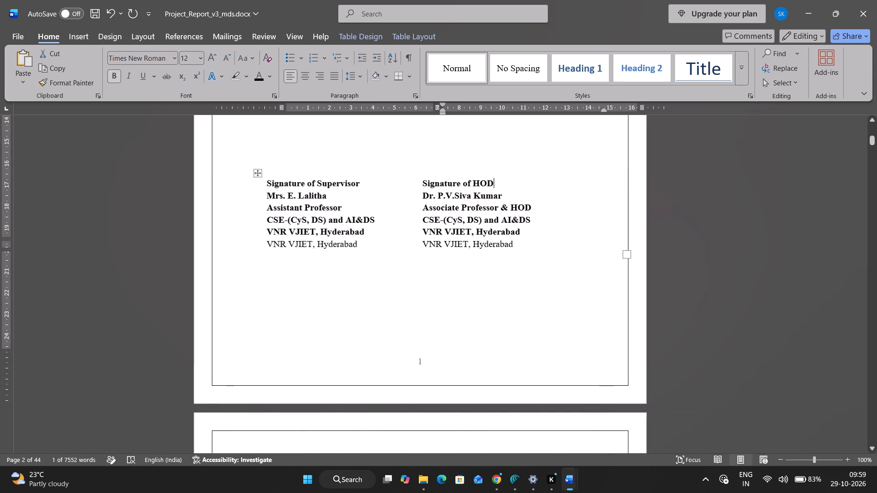
Review the report from the Declaration through the contents, tables and chapters to the team member contributions table near the end.
scroll(448, 291, down, 3)
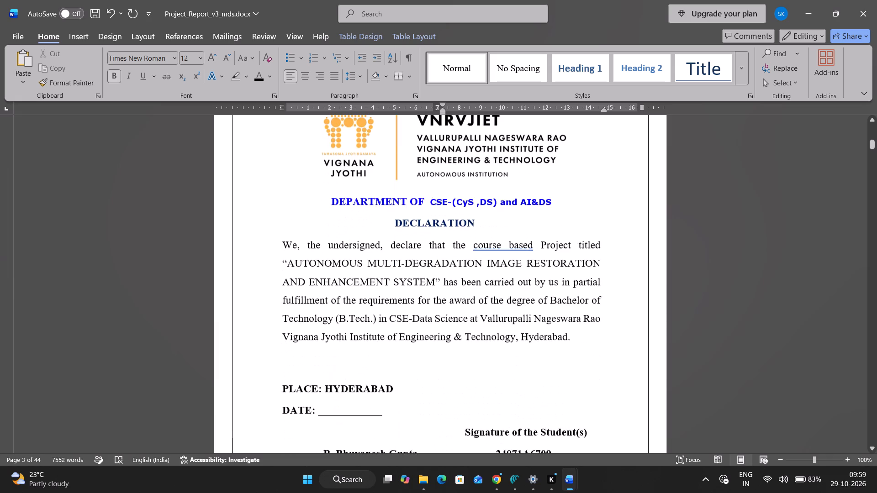
scroll(448, 291, down, 9)
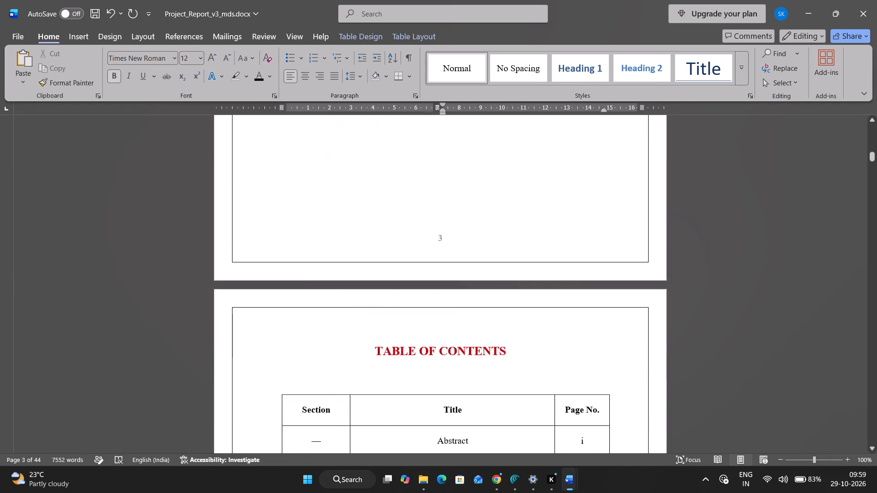
scroll(448, 291, down, 3)
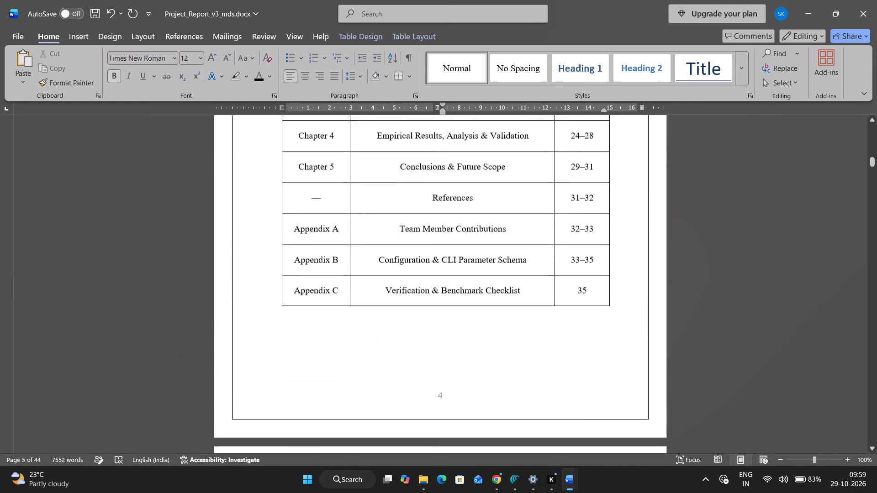
scroll(448, 291, down, 1)
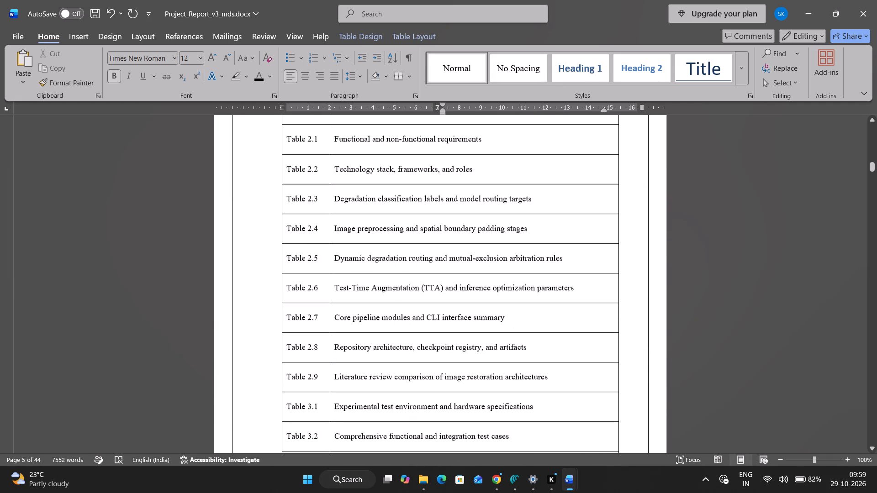
scroll(448, 291, down, 18)
scroll(448, 291, down, 12)
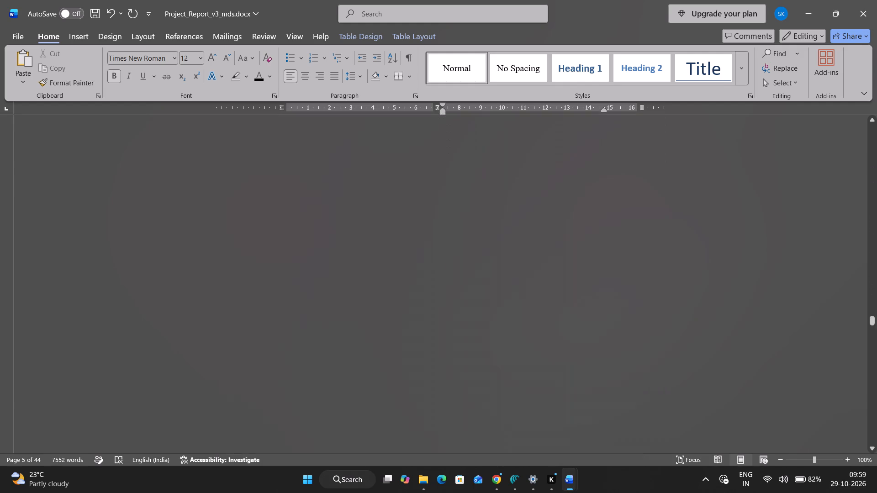
scroll(448, 291, down, 11)
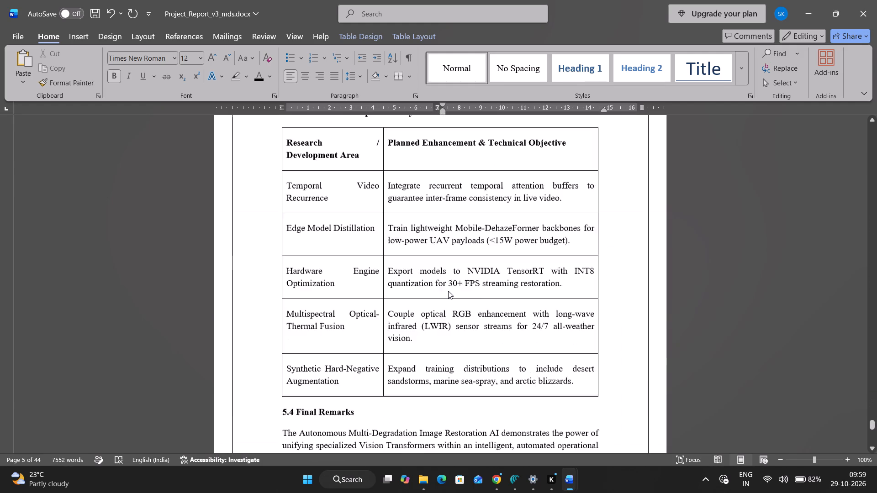
scroll(448, 291, down, 17)
scroll(448, 291, down, 8)
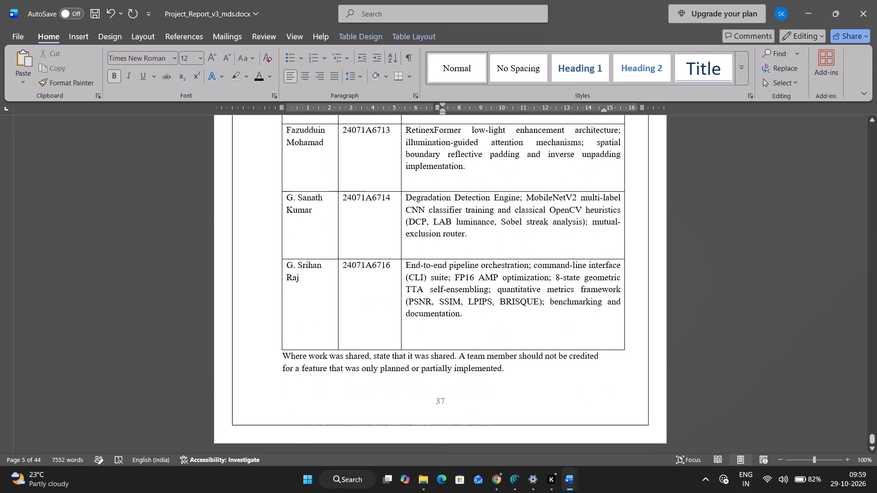
scroll(448, 291, down, 7)
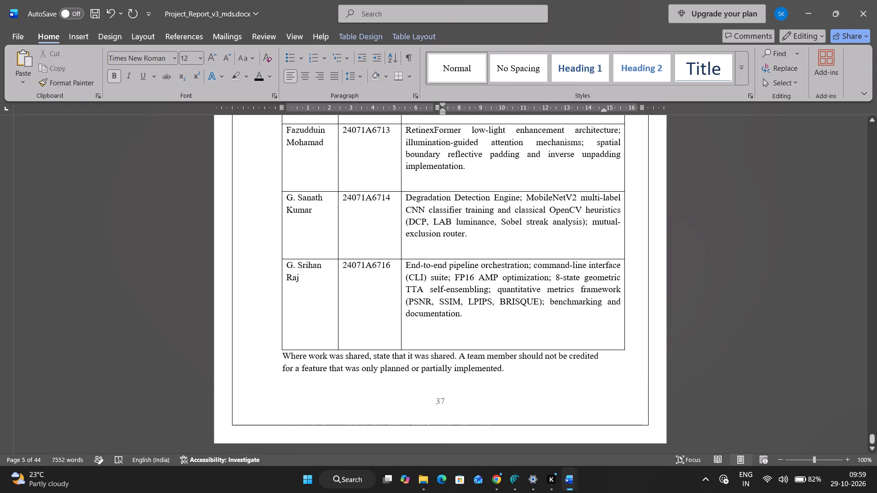
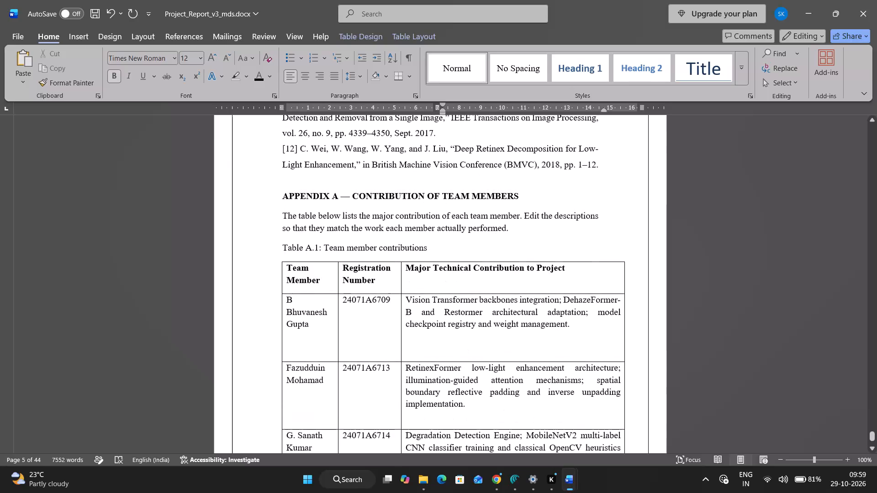
Return to the start of the report and review the cover page details and the Certificate with its signature block.
scroll(448, 291, up, 17)
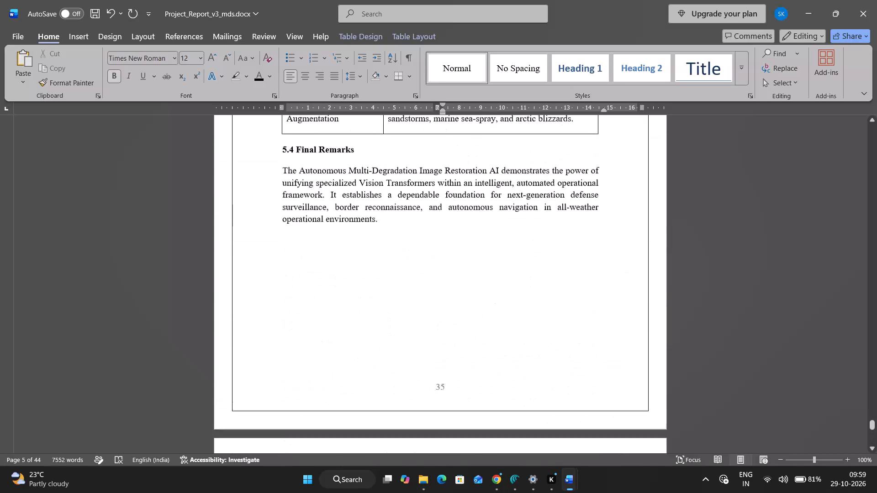
scroll(448, 291, up, 19)
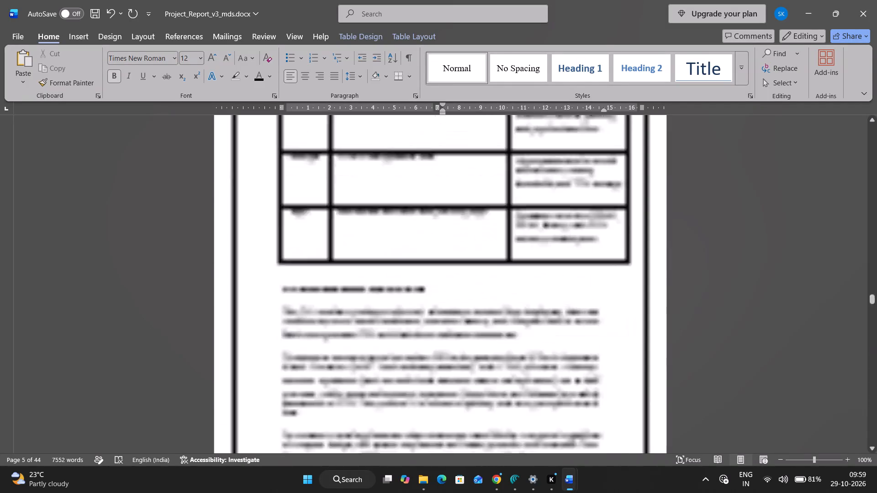
scroll(448, 291, up, 7)
scroll(448, 291, up, 19)
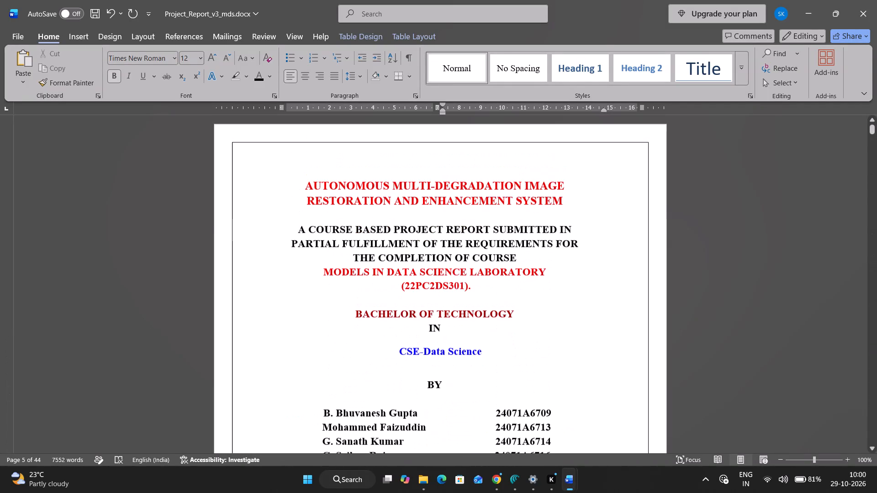
scroll(448, 291, up, 5)
scroll(448, 291, down, 1)
scroll(448, 291, up, 1)
scroll(448, 291, down, 1)
scroll(448, 291, up, 1)
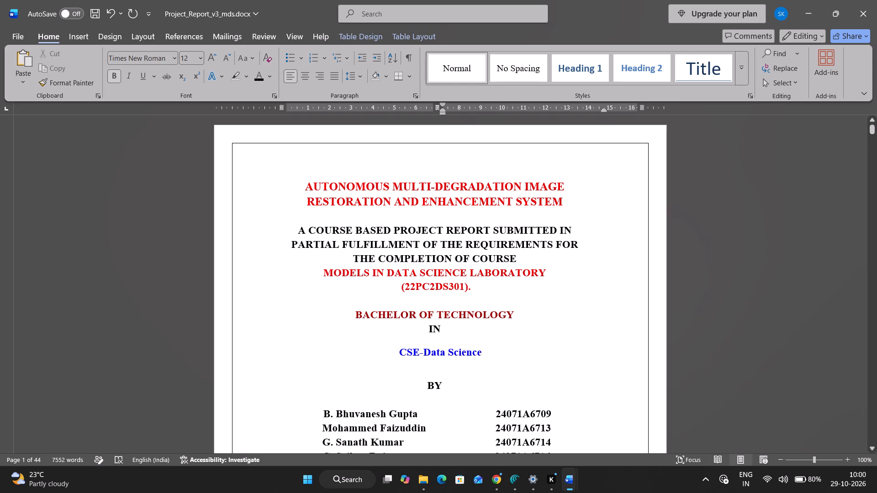
scroll(396, 251, down, 1)
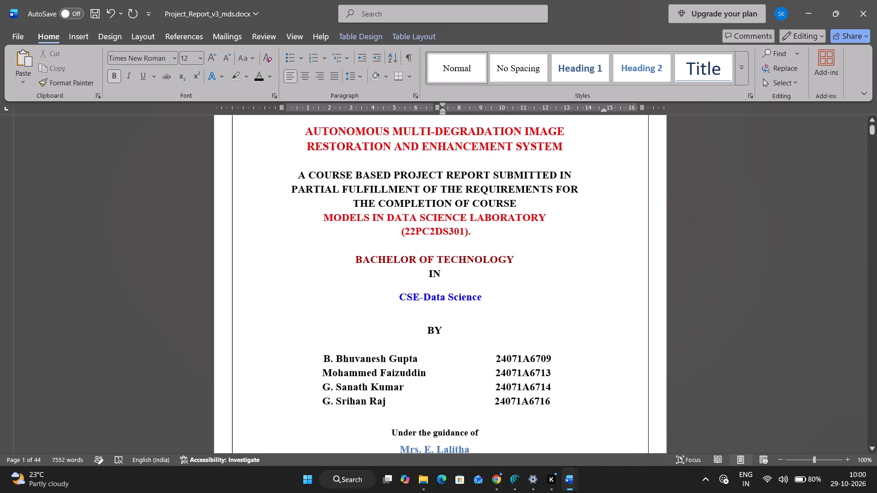
scroll(396, 251, down, 1)
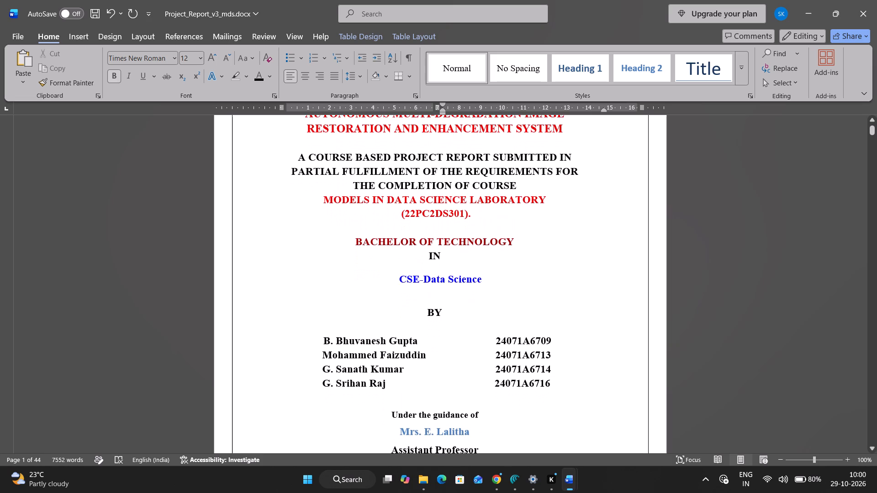
scroll(396, 251, down, 1)
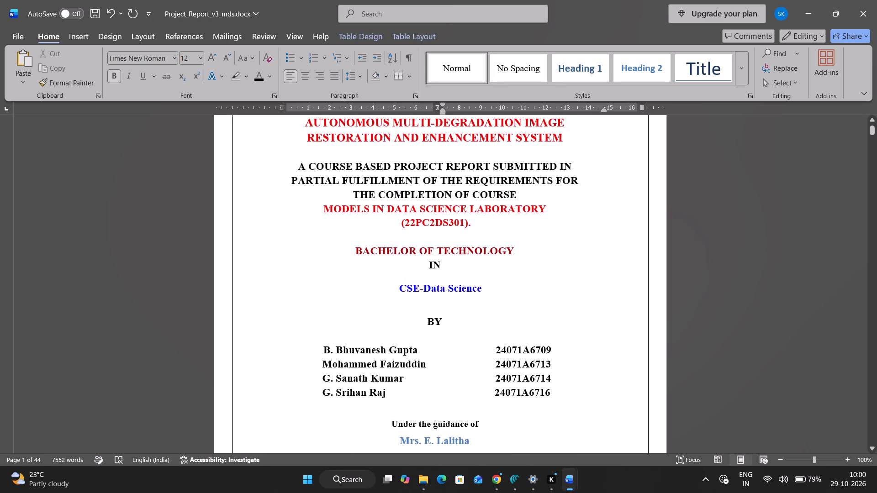
scroll(396, 251, up, 1)
scroll(396, 251, down, 2)
scroll(396, 251, up, 1)
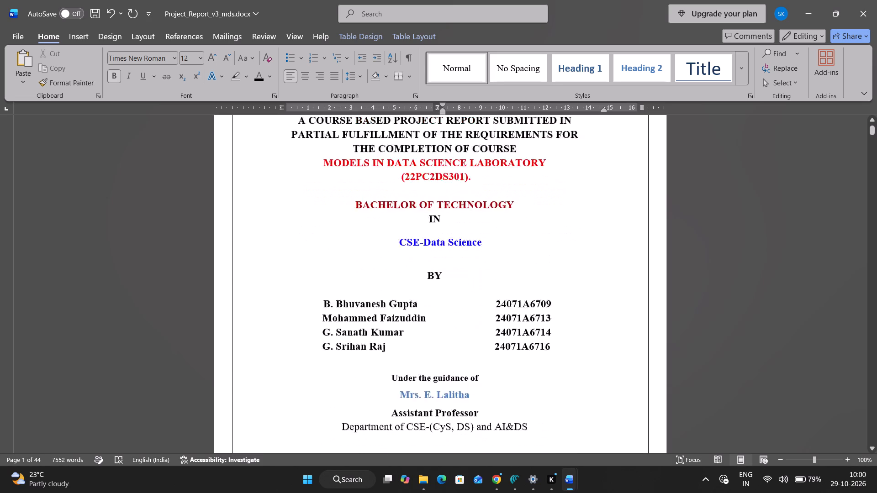
scroll(396, 251, up, 2)
scroll(396, 251, down, 1)
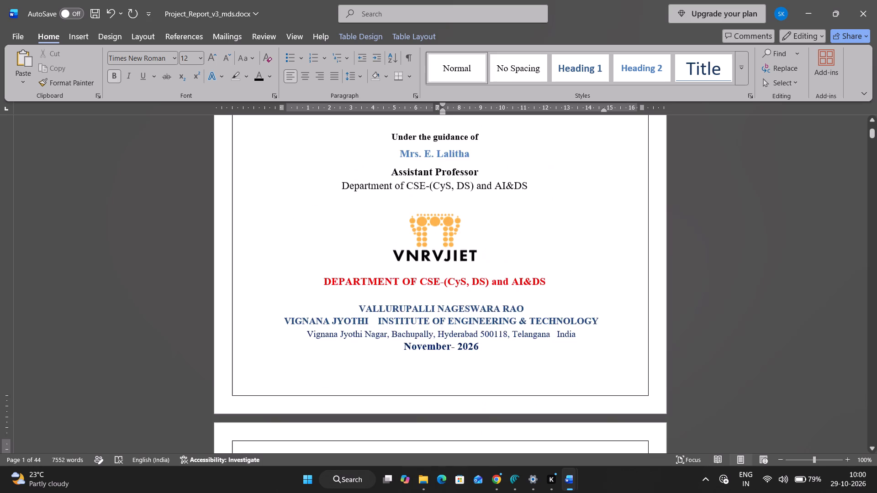
scroll(396, 251, down, 2)
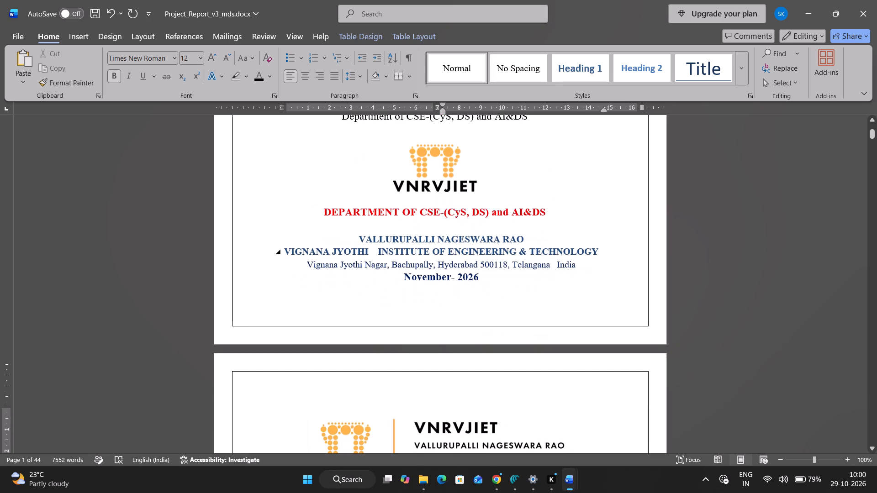
scroll(396, 251, down, 1)
scroll(396, 251, up, 4)
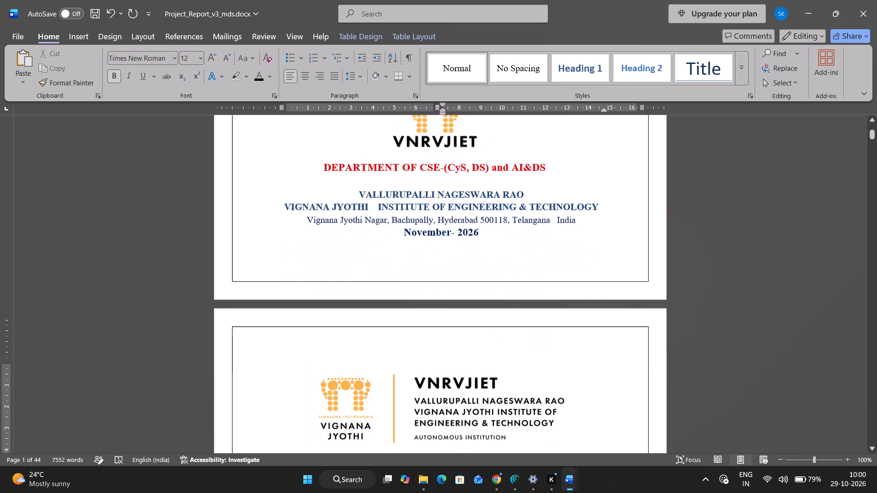
scroll(396, 251, up, 3)
scroll(396, 251, down, 4)
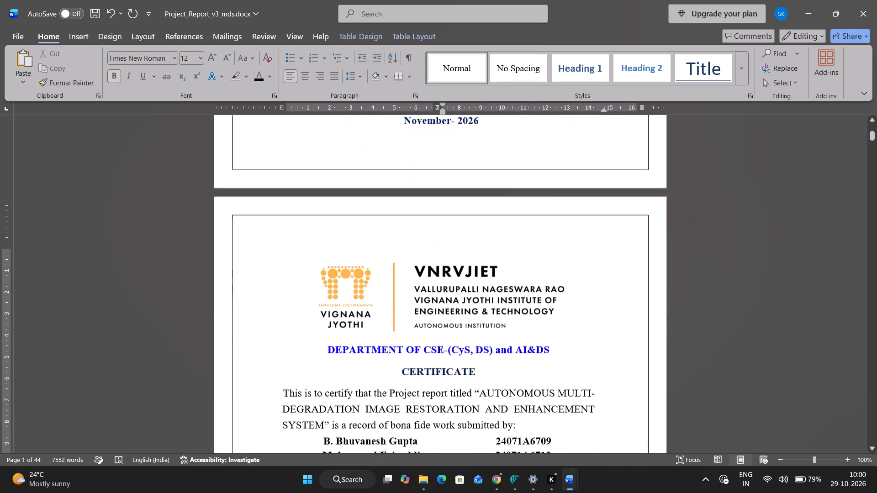
scroll(396, 251, down, 3)
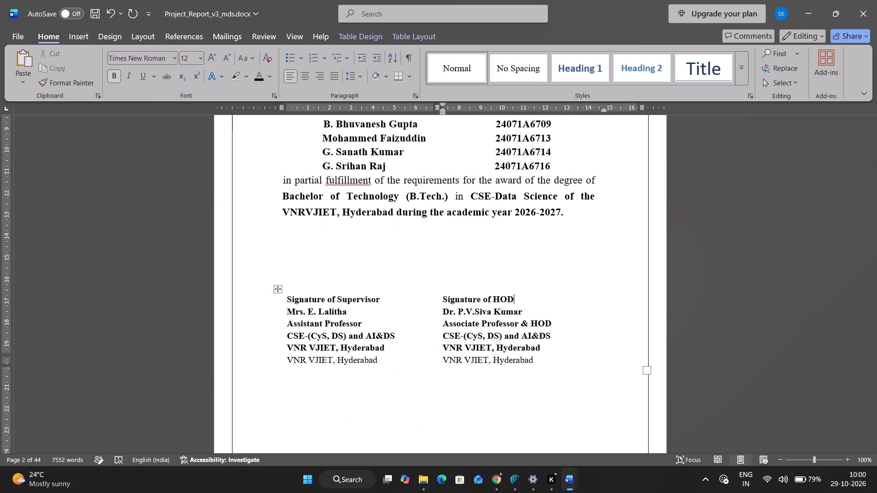
Recheck the front matter from the cover page through the Certificate and Declaration to the Acknowledgement.
scroll(396, 272, up, 3)
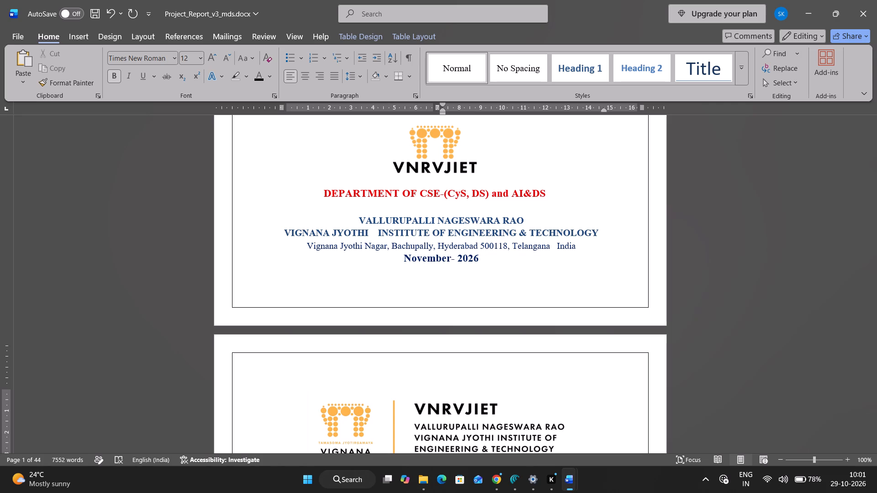
scroll(396, 272, up, 2)
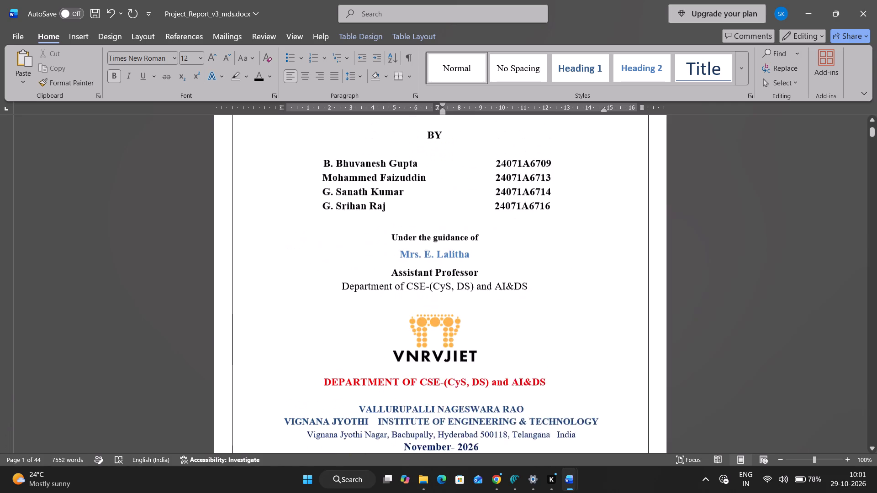
scroll(396, 272, up, 1)
scroll(396, 272, down, 2)
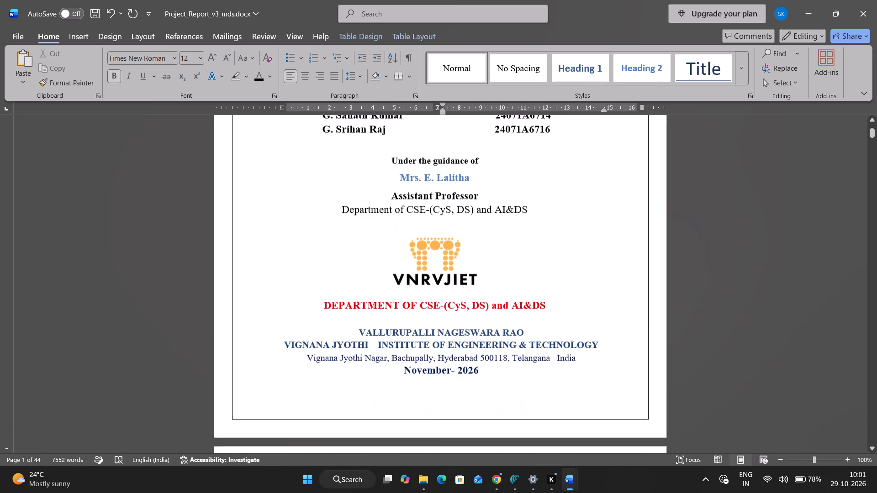
scroll(396, 272, down, 2)
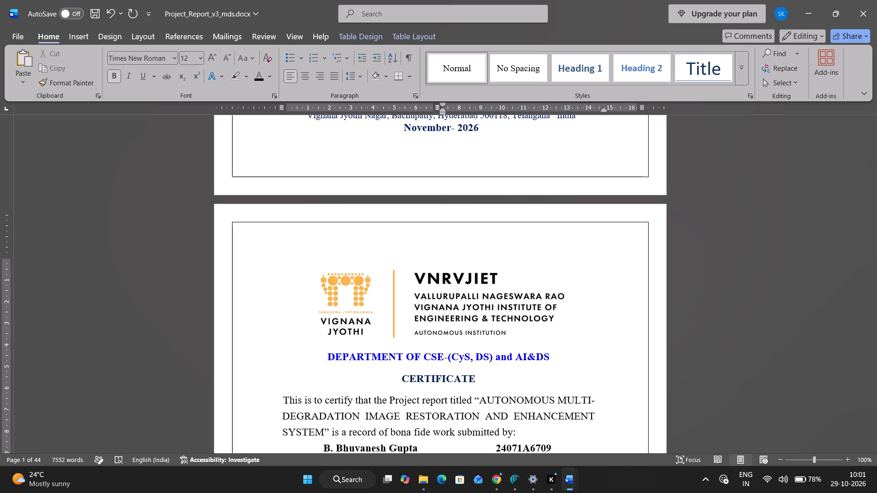
scroll(396, 272, down, 1)
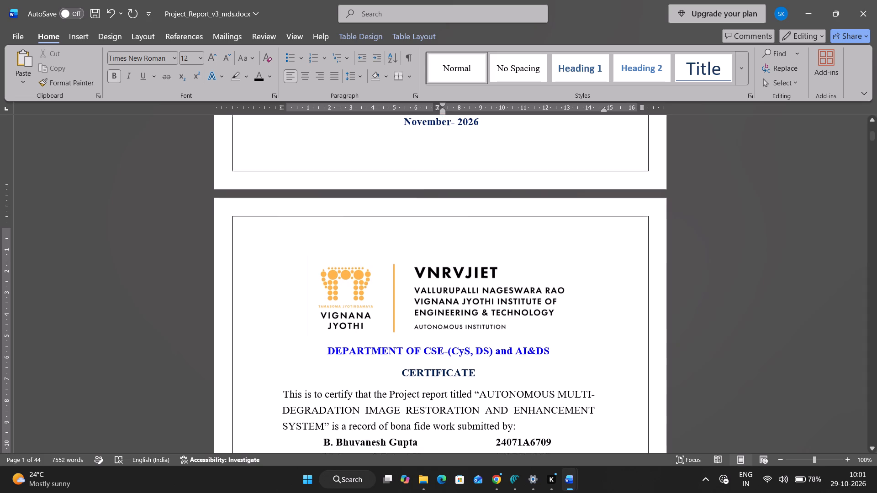
scroll(396, 272, down, 6)
scroll(396, 272, up, 1)
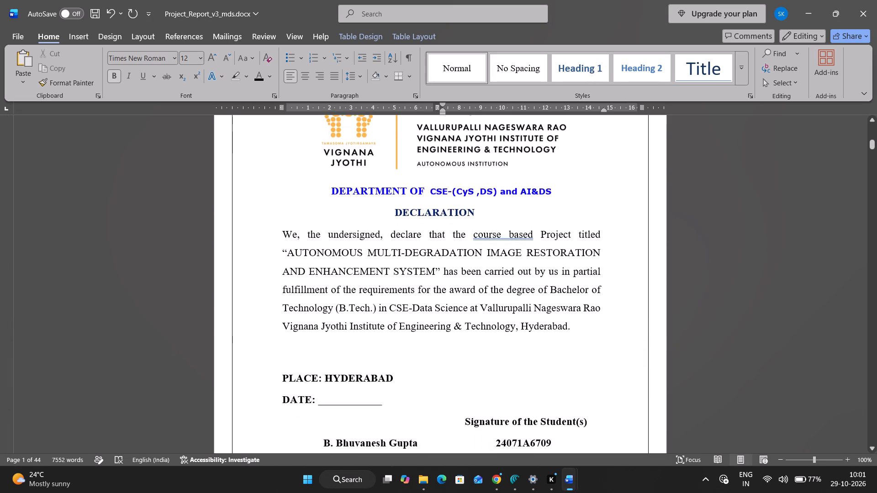
scroll(396, 272, up, 1)
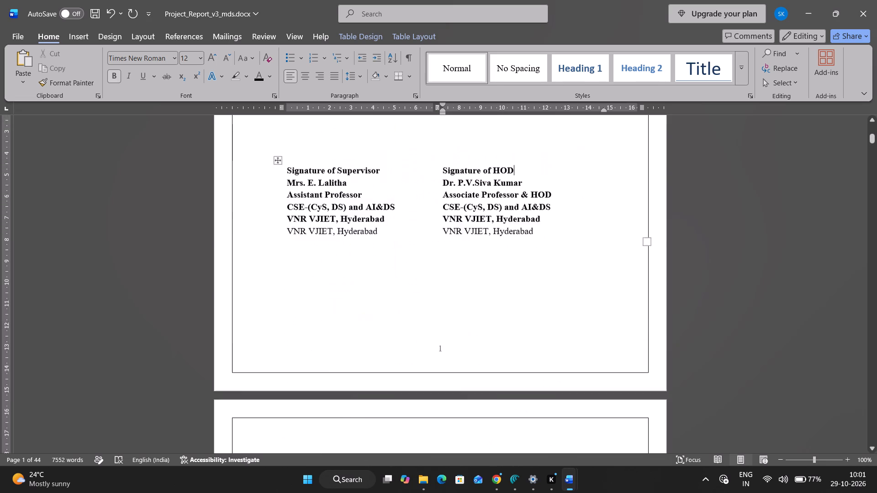
scroll(396, 272, up, 4)
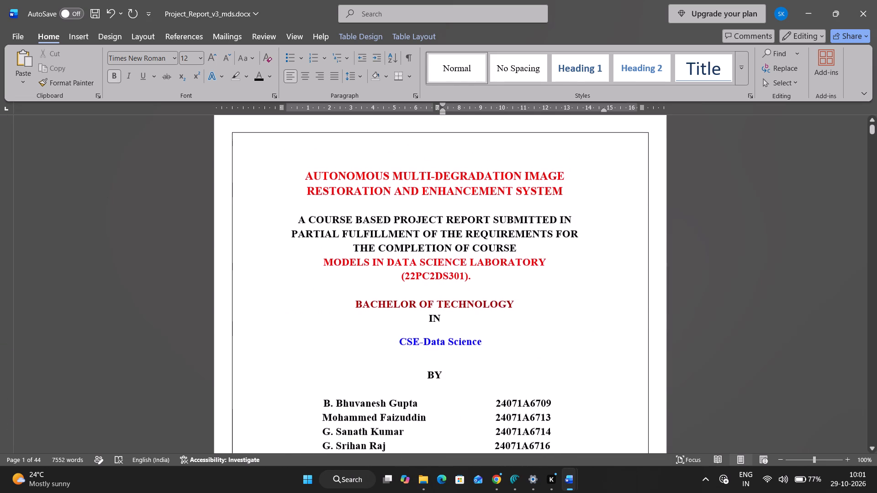
scroll(396, 272, up, 2)
scroll(396, 272, down, 2)
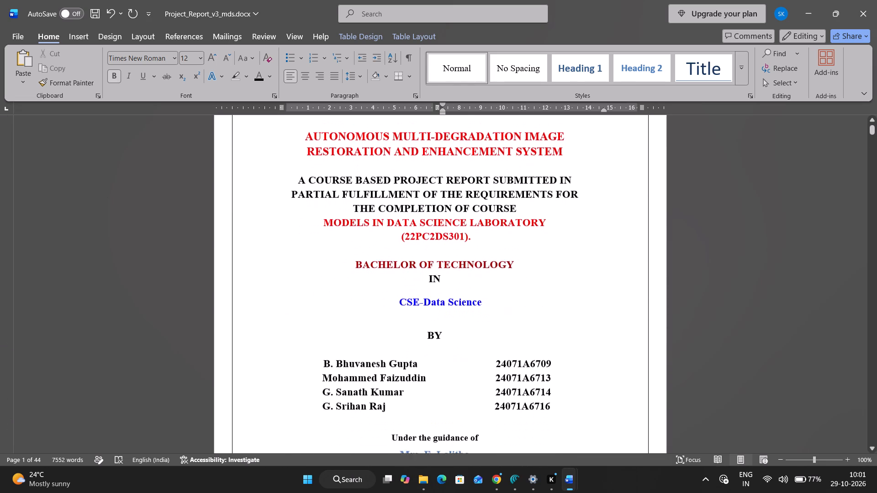
scroll(396, 272, down, 3)
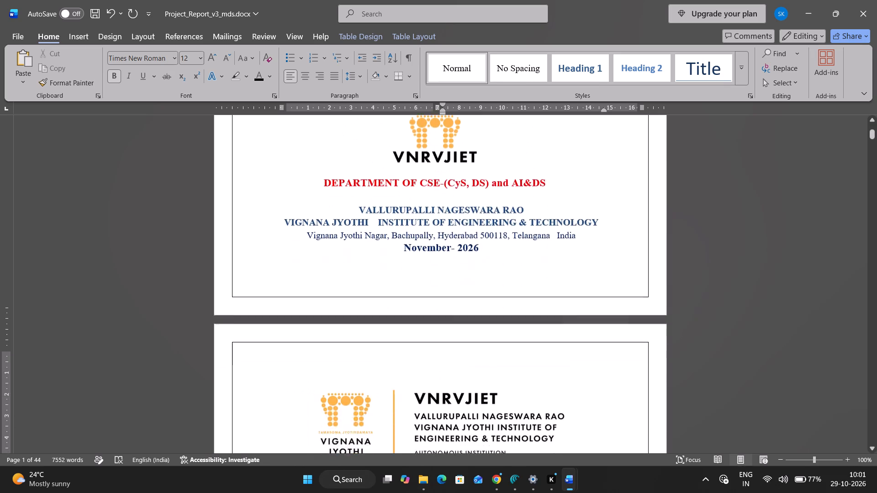
scroll(396, 272, down, 2)
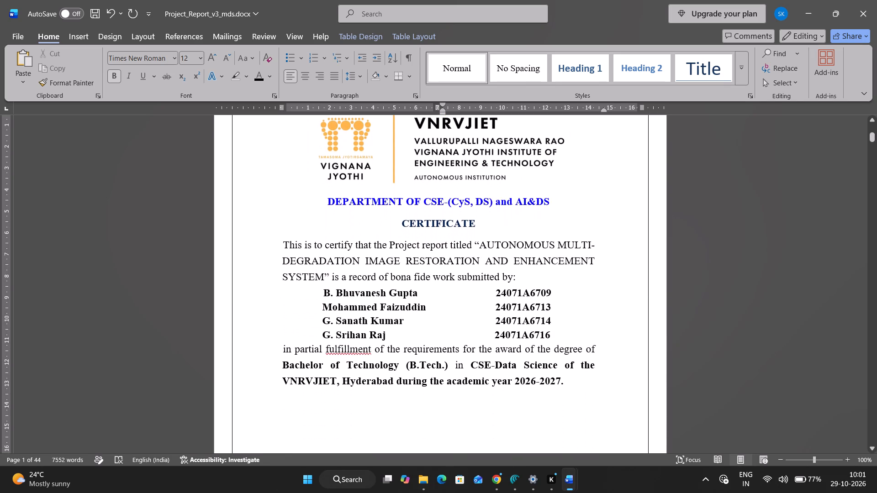
scroll(396, 272, down, 2)
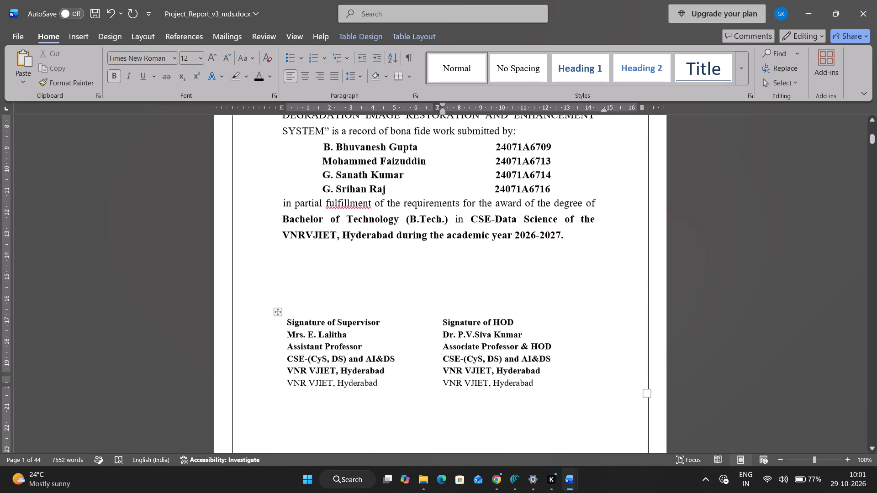
scroll(396, 272, down, 2)
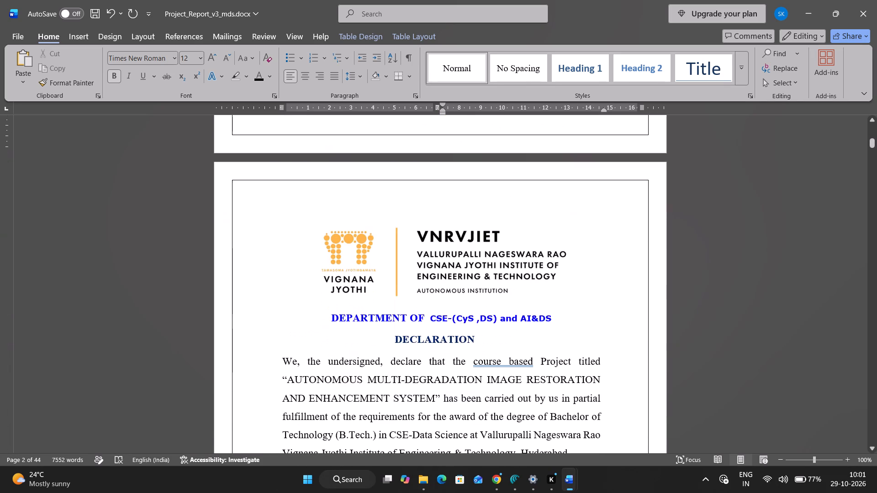
scroll(396, 272, down, 1)
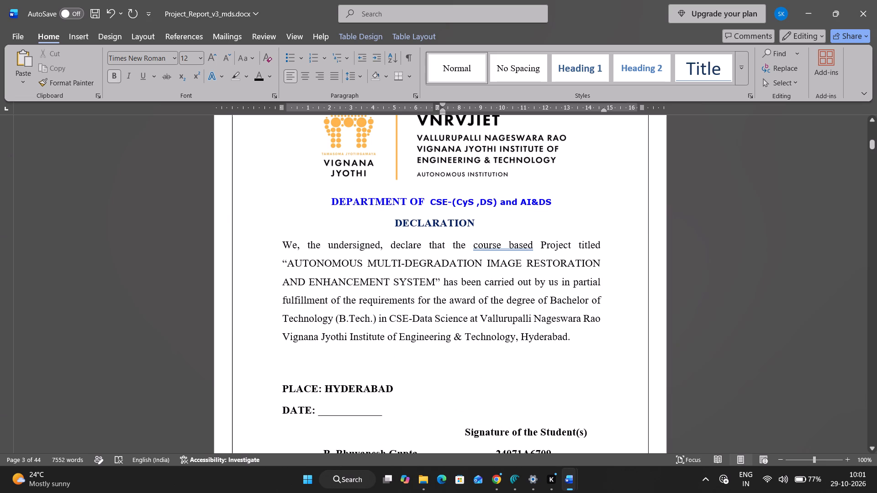
scroll(441, 325, down, 3)
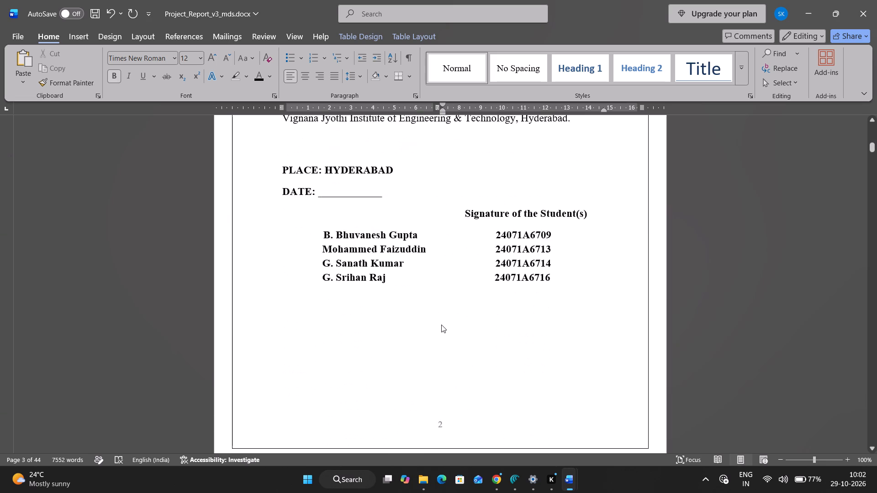
scroll(441, 325, down, 2)
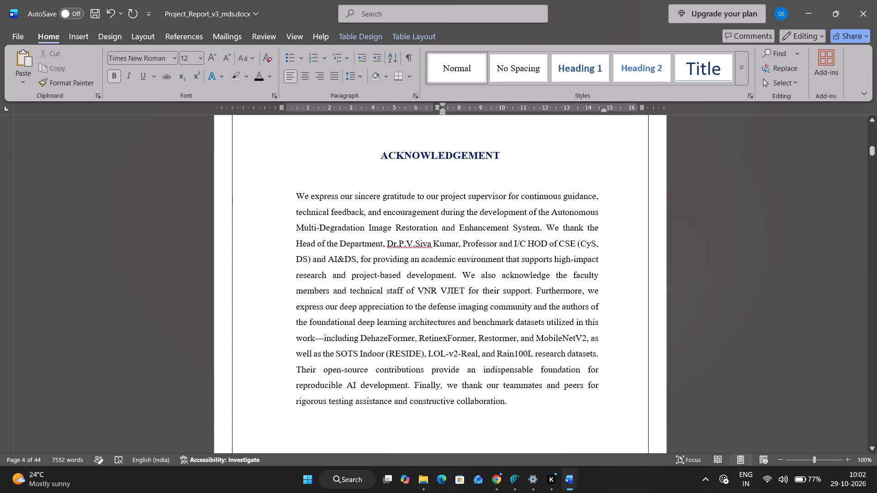
Delete I/C before HOD in the HOD's designation in the Acknowledgement paragraph.
click(529, 246)
key(BackSpace)
key(BackSpace)
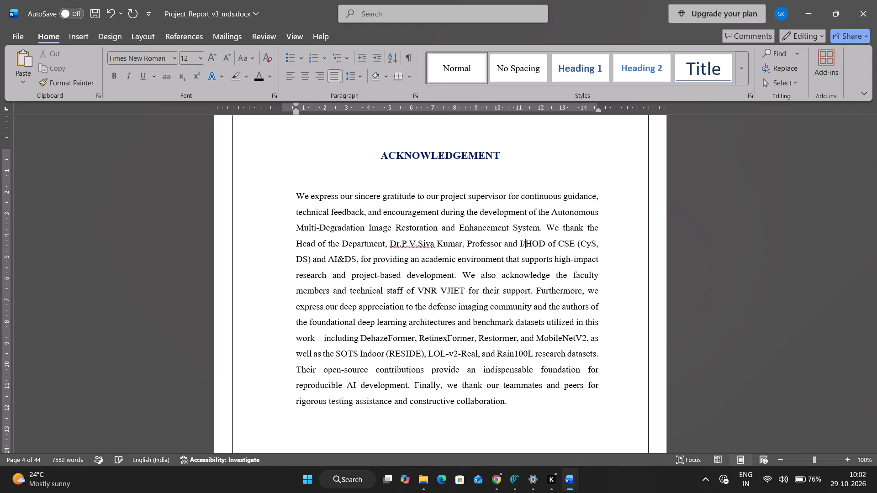
key(BackSpace)
key(BackSpace)
key(BackSpace)
Replace the HOD's designation in the Acknowledgement with "Associate Professor & HOD" copied from the Certificate's signature block.
scroll(529, 246, up, 3)
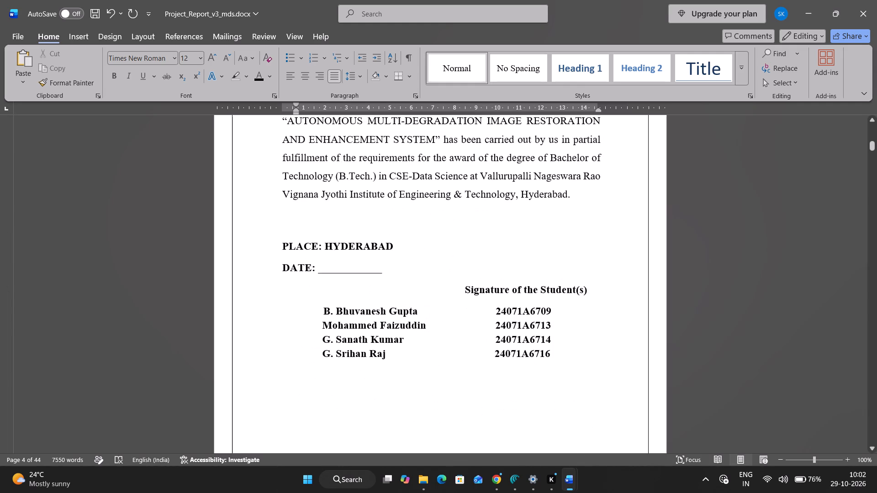
scroll(529, 246, up, 4)
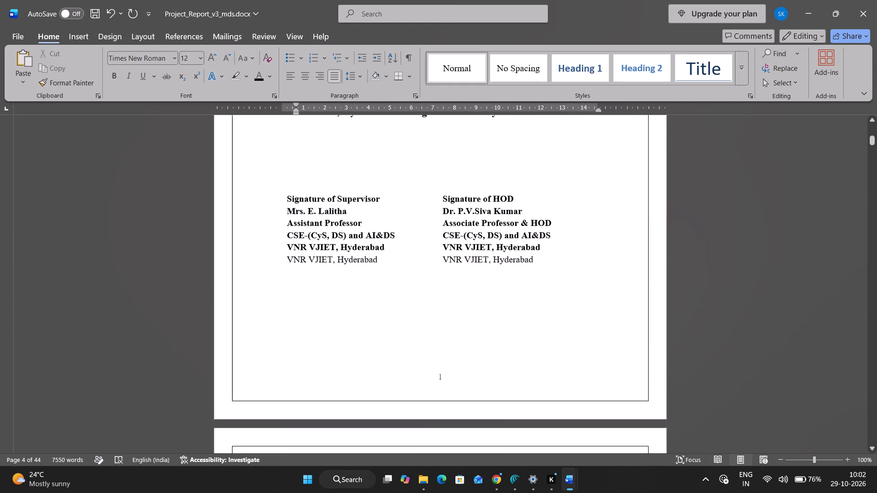
drag(443, 227, 454, 226)
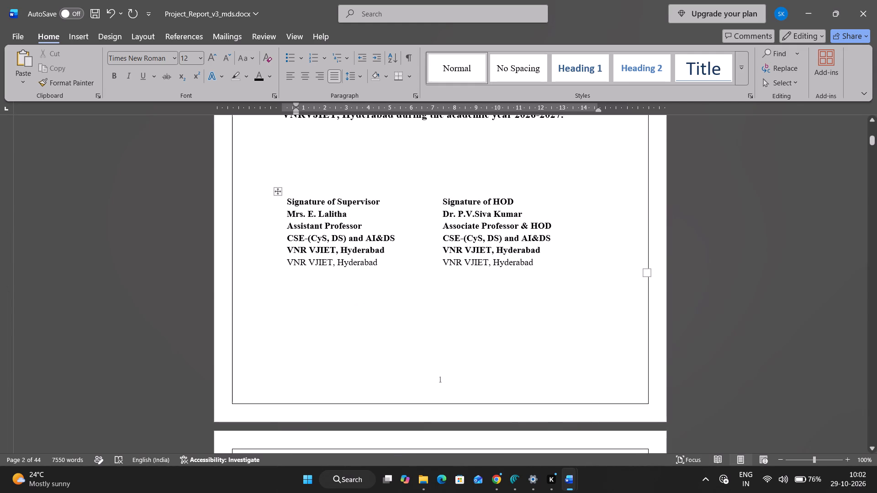
drag(454, 226, 552, 226)
key(ctrl+c)
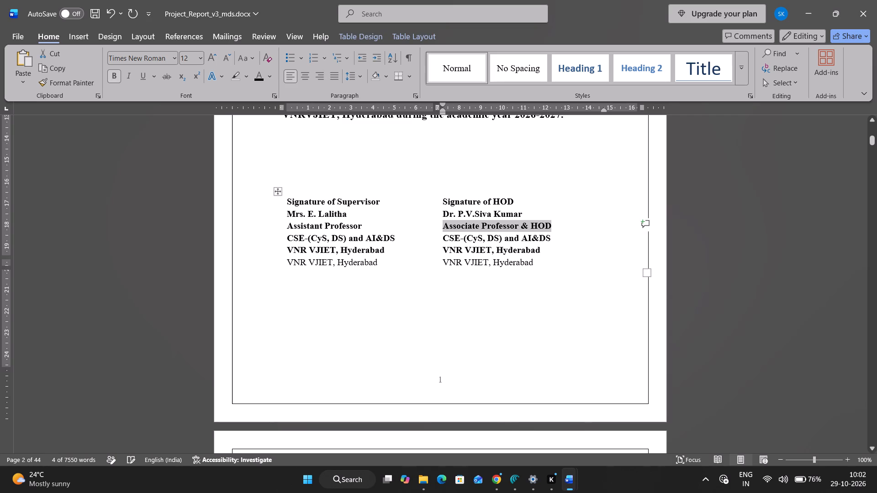
scroll(502, 329, down, 6)
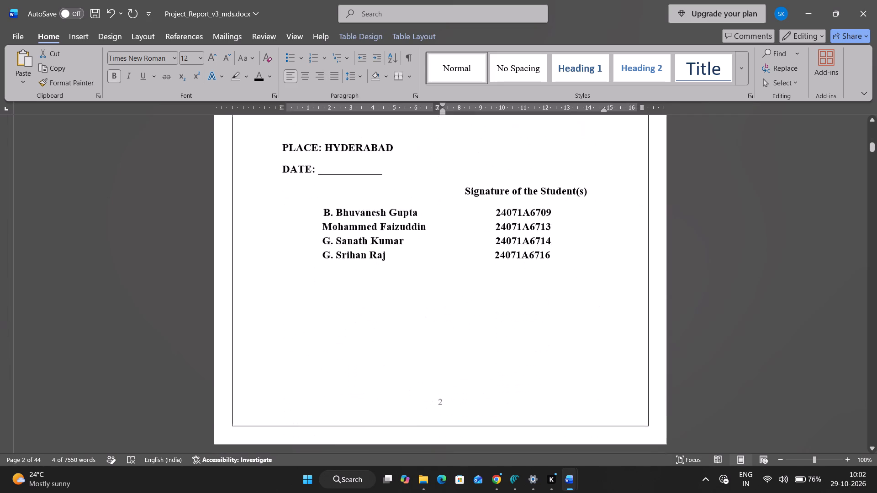
scroll(502, 329, down, 2)
scroll(502, 329, up, 3)
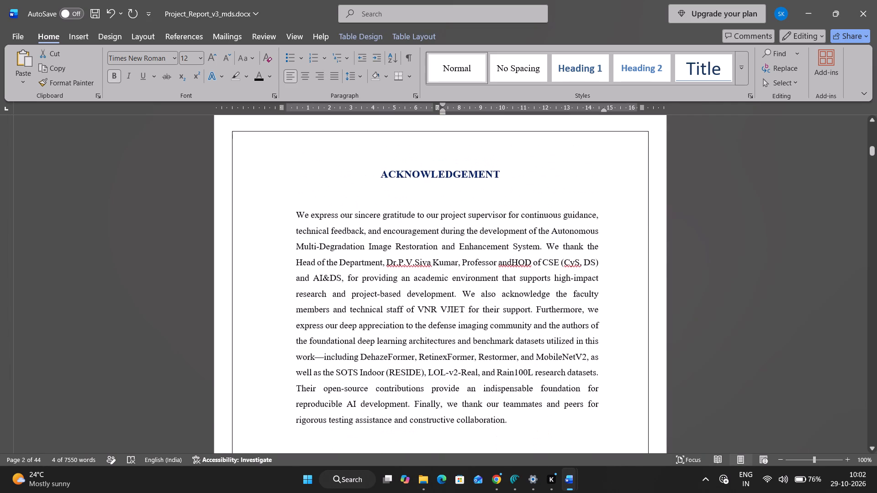
drag(460, 263, 506, 264)
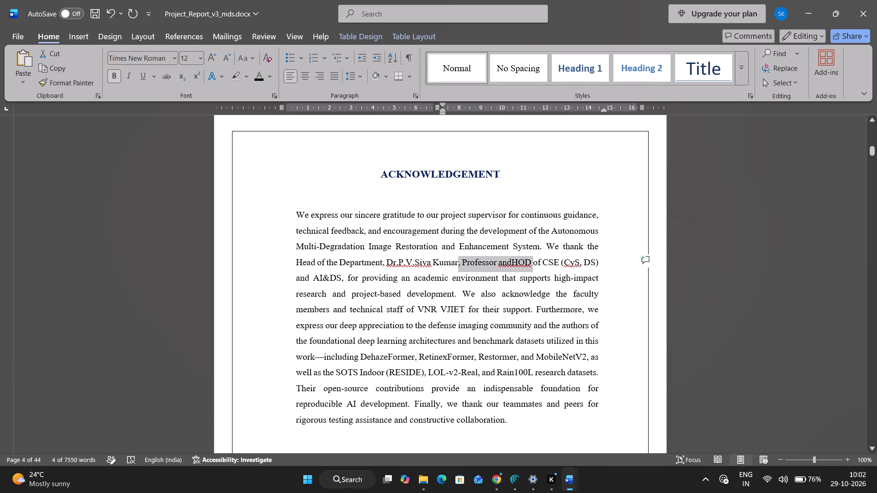
drag(506, 264, 513, 265)
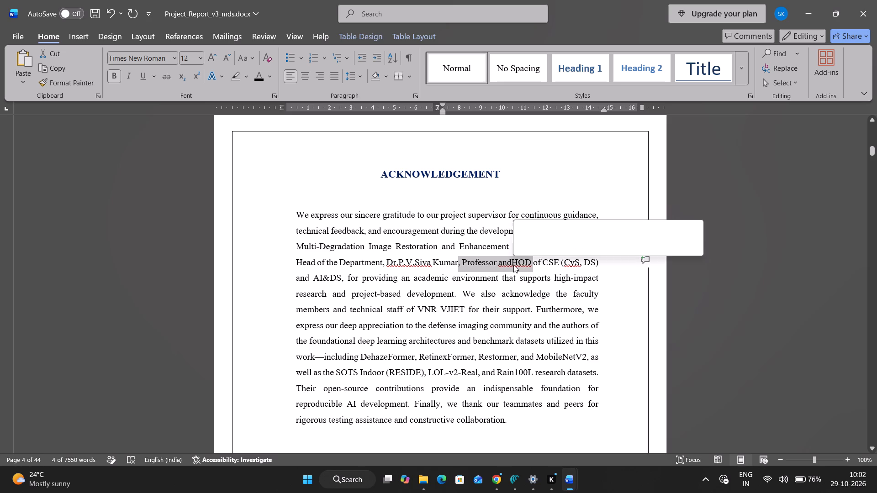
key(ctrl+v)
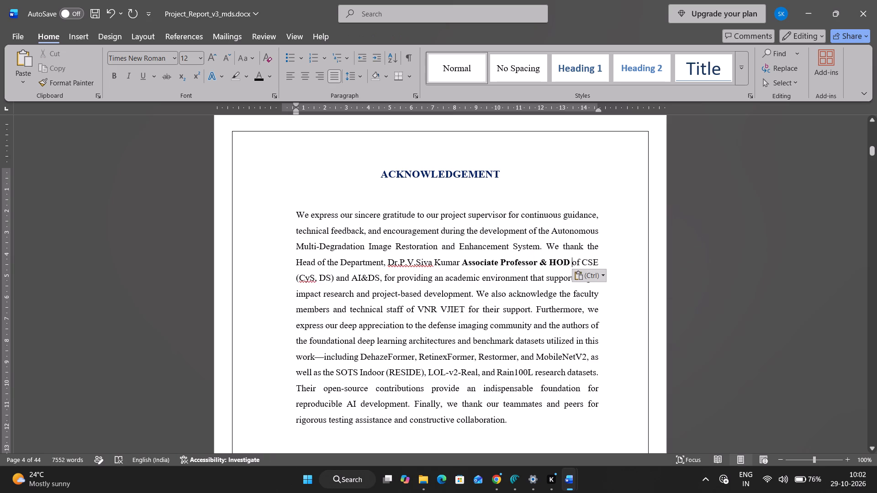
Remove the bold formatting from "Associate Professor & HOD" in the Acknowledgement paragraph.
drag(461, 261, 560, 263)
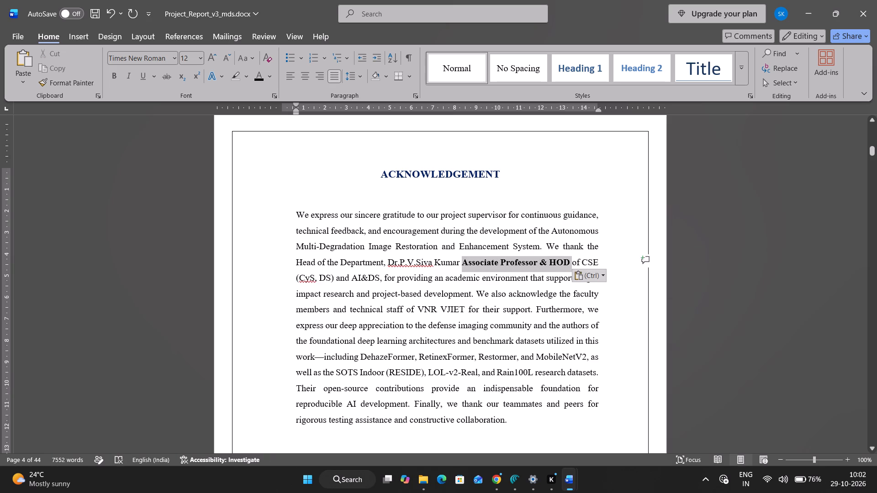
drag(560, 263, 562, 263)
click(569, 244)
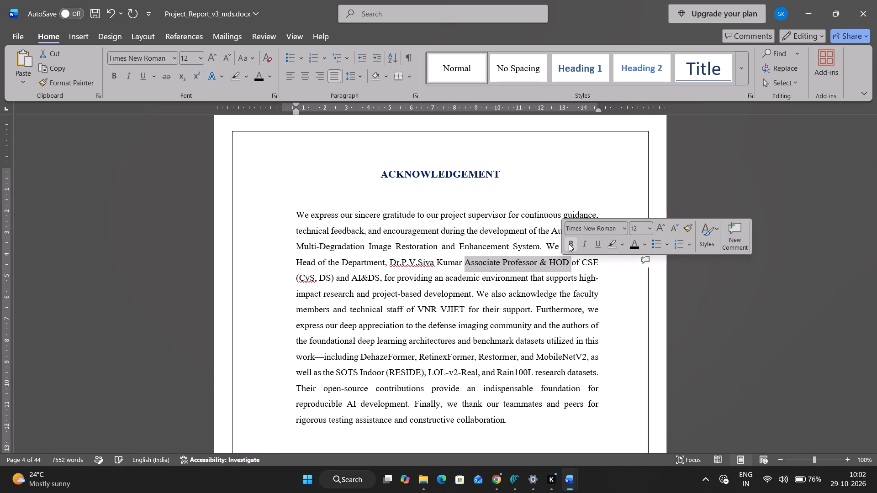
click(626, 279)
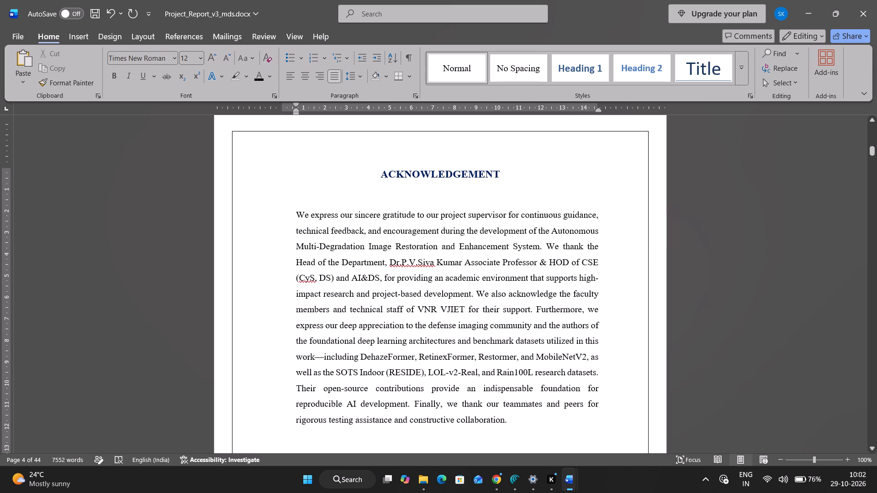
Set the font colour of the four student names and roll numbers below the Acknowledgement to Automatic.
scroll(407, 308, down, 1)
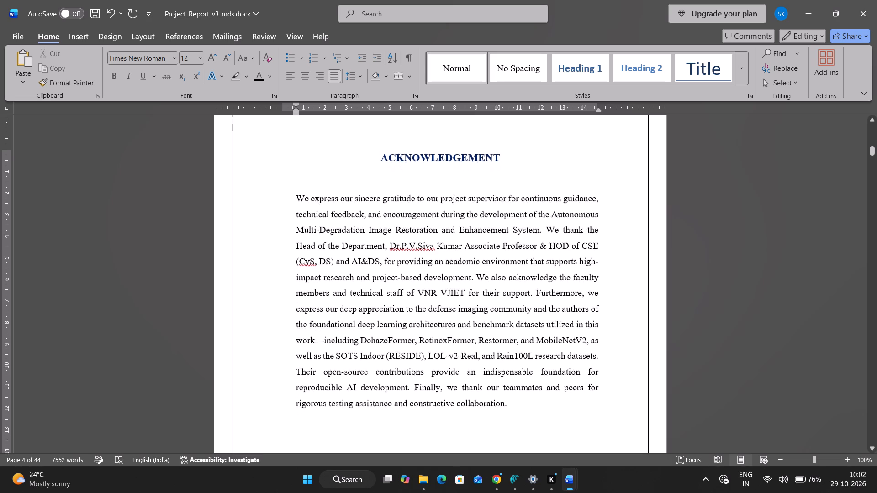
scroll(407, 308, down, 3)
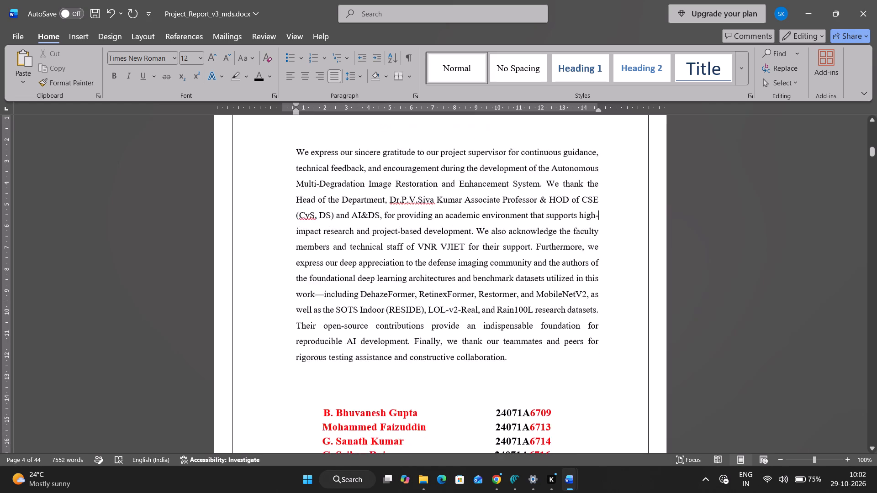
scroll(407, 308, down, 2)
scroll(407, 308, up, 1)
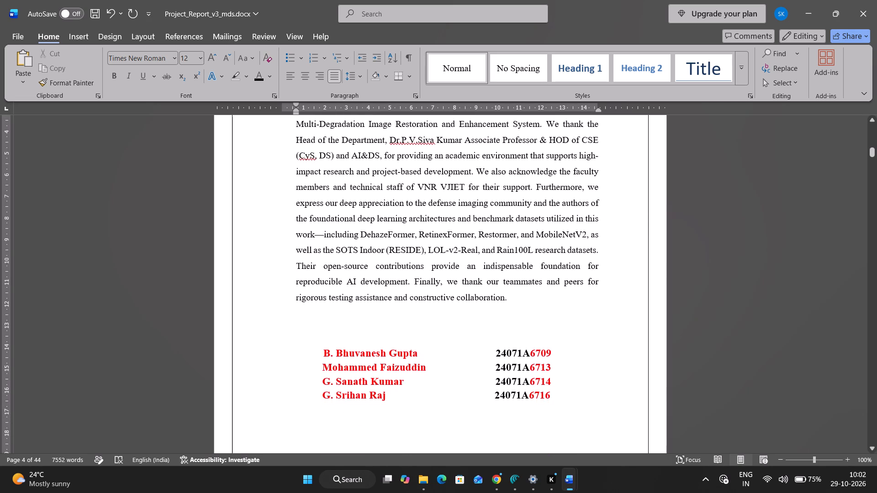
scroll(407, 308, up, 1)
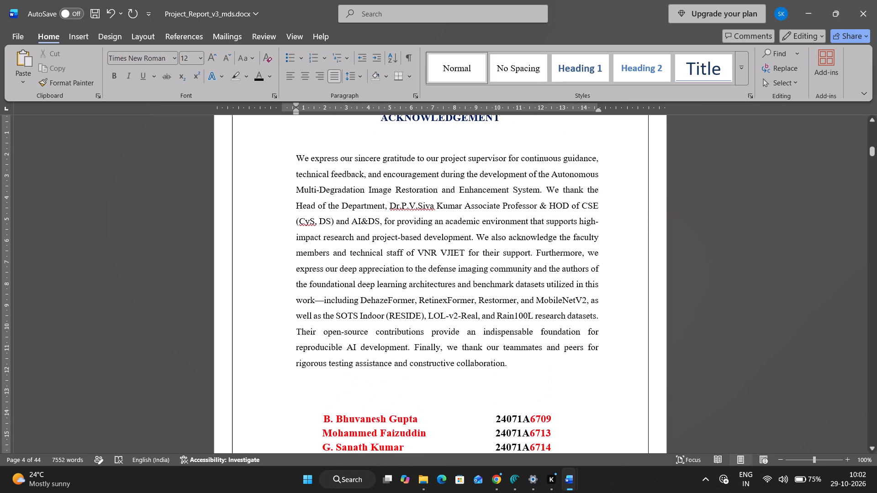
scroll(407, 308, down, 1)
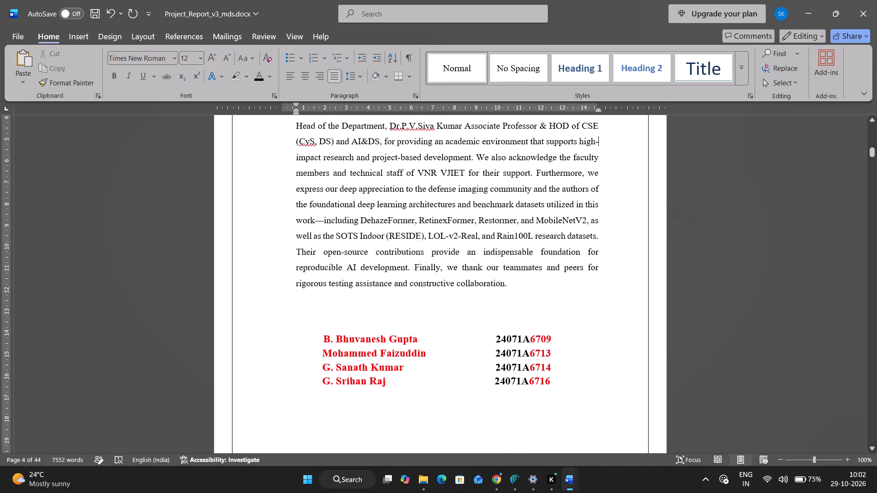
scroll(407, 308, down, 3)
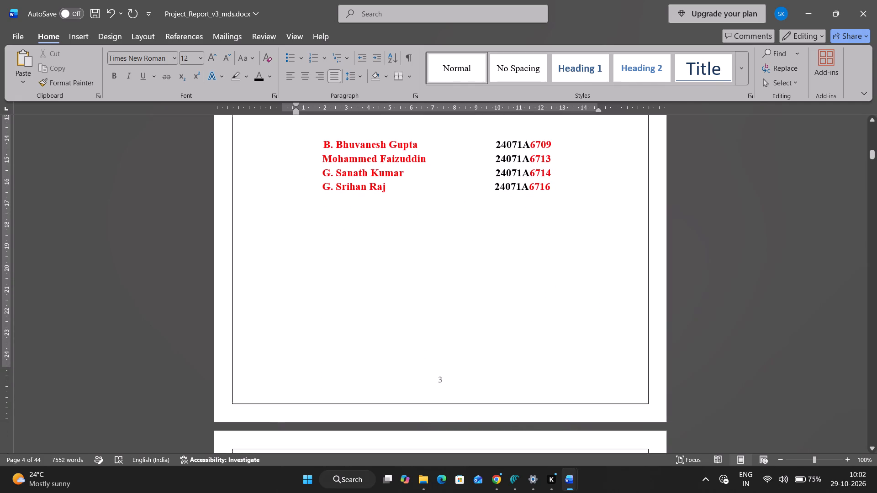
scroll(407, 308, up, 1)
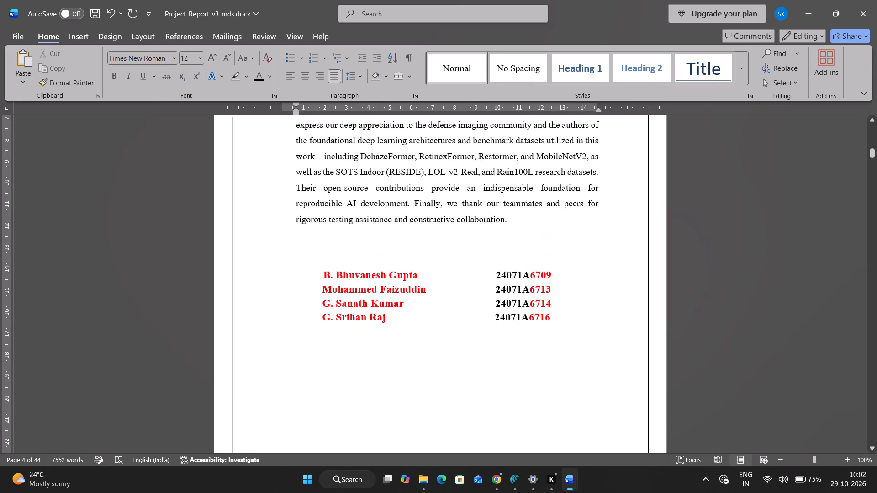
drag(558, 321, 316, 283)
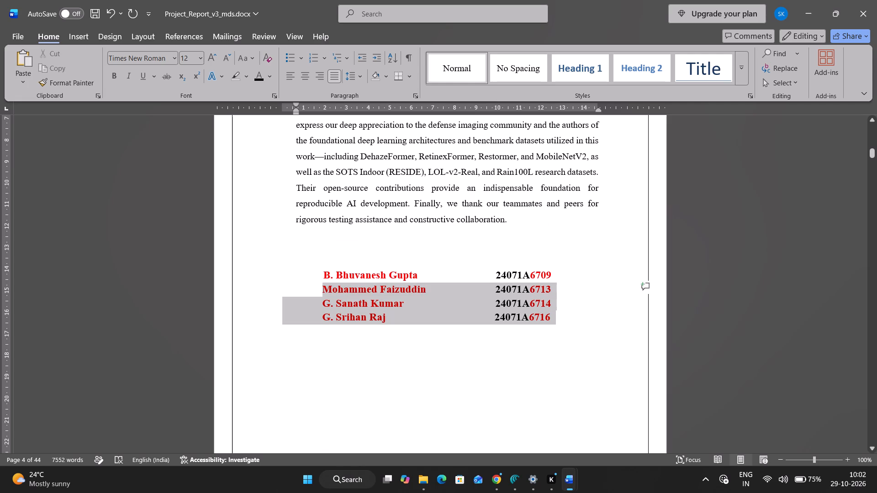
drag(316, 283, 295, 271)
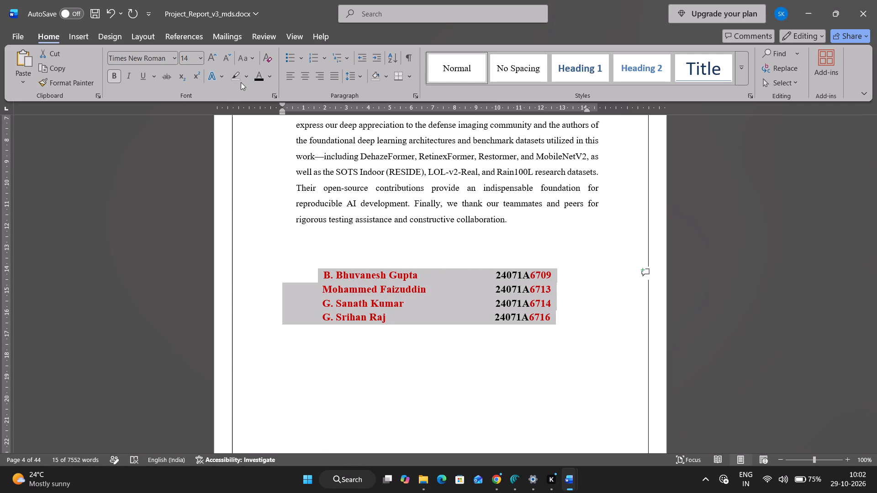
click(266, 74)
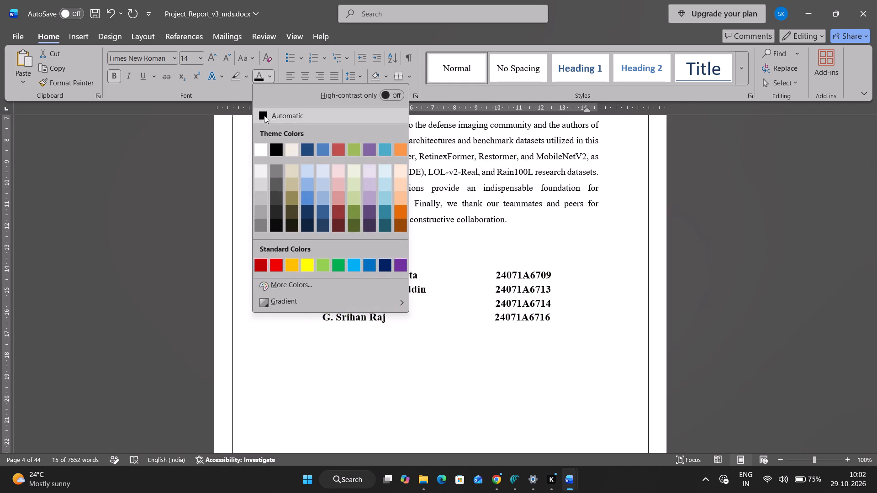
click(264, 115)
click(426, 388)
Recheck the front matter back to the cover page and forward through the Certificate and Declaration to the Acknowledgement.
scroll(453, 292, up, 1)
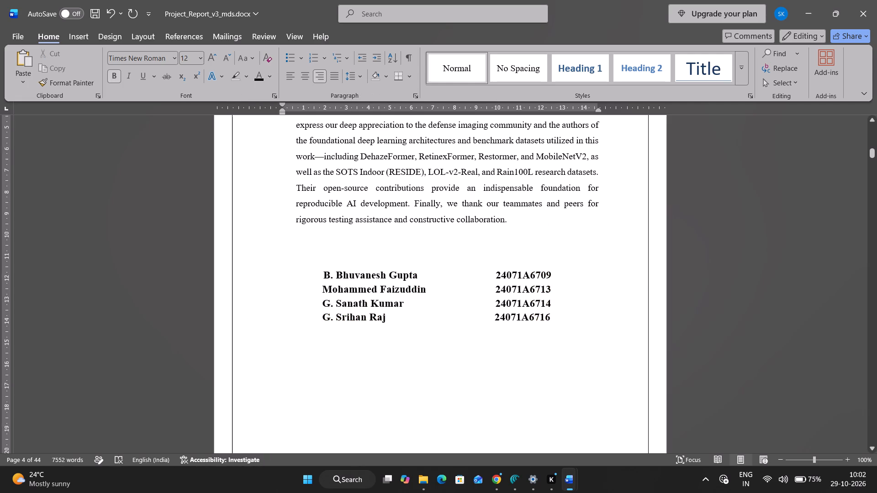
scroll(453, 292, up, 7)
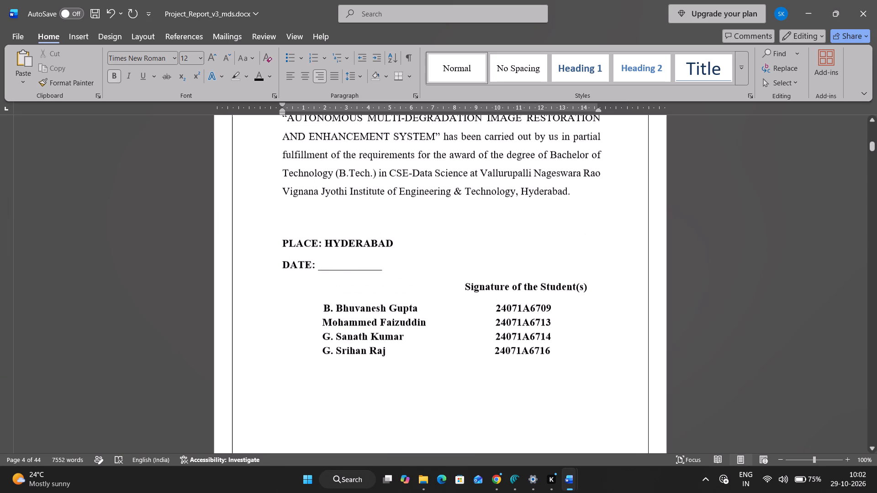
scroll(453, 292, up, 8)
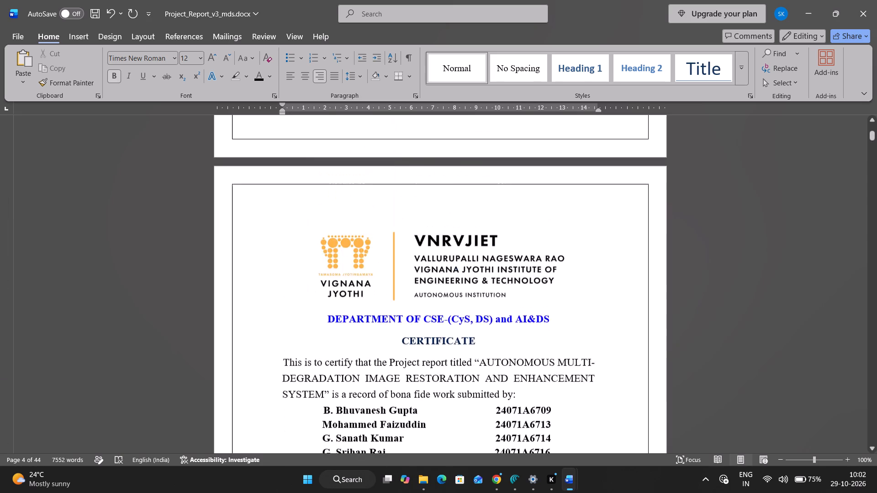
scroll(453, 292, up, 8)
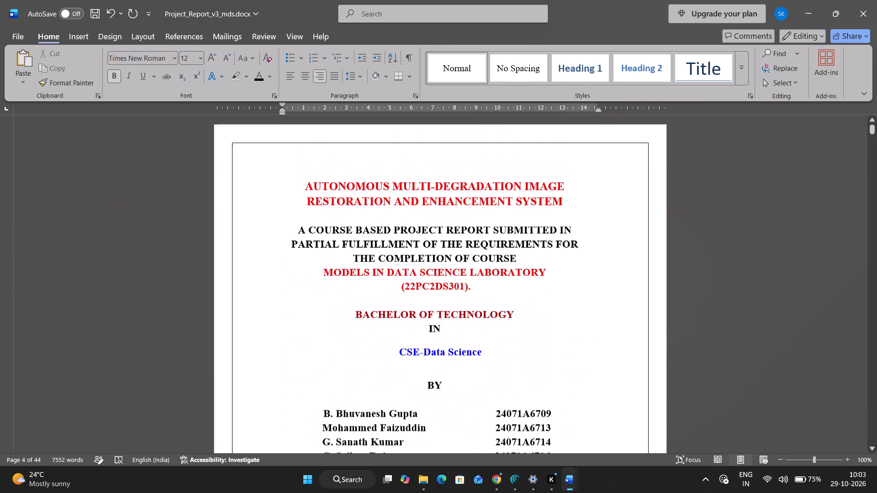
scroll(453, 292, down, 8)
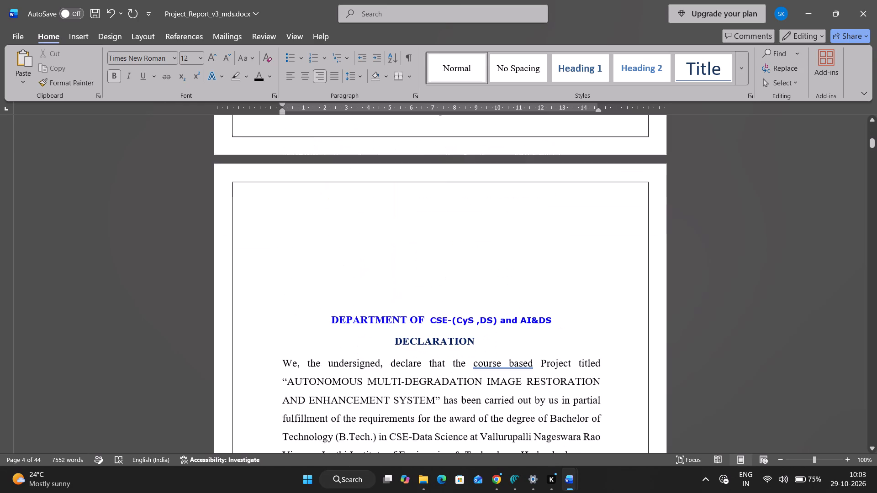
scroll(453, 292, down, 7)
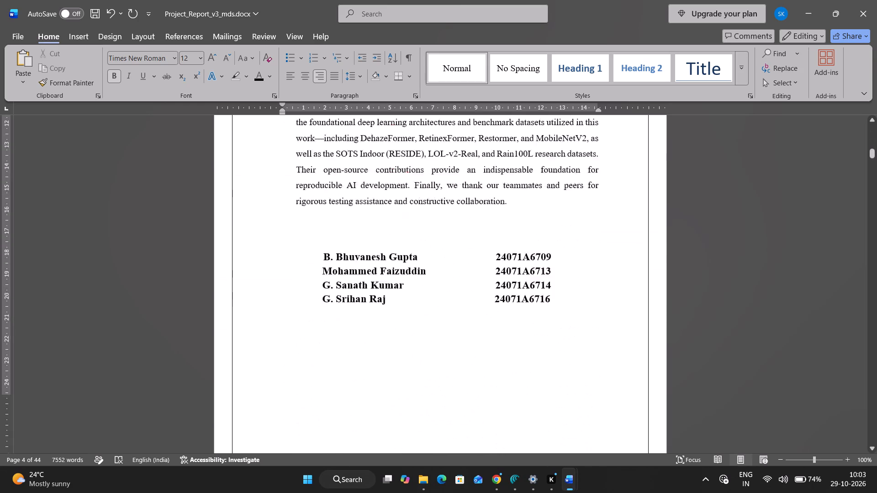
Review the List of Tables, the project summary with its keywords, and the opening of Chapter 1 through section 1.2.
scroll(453, 292, down, 7)
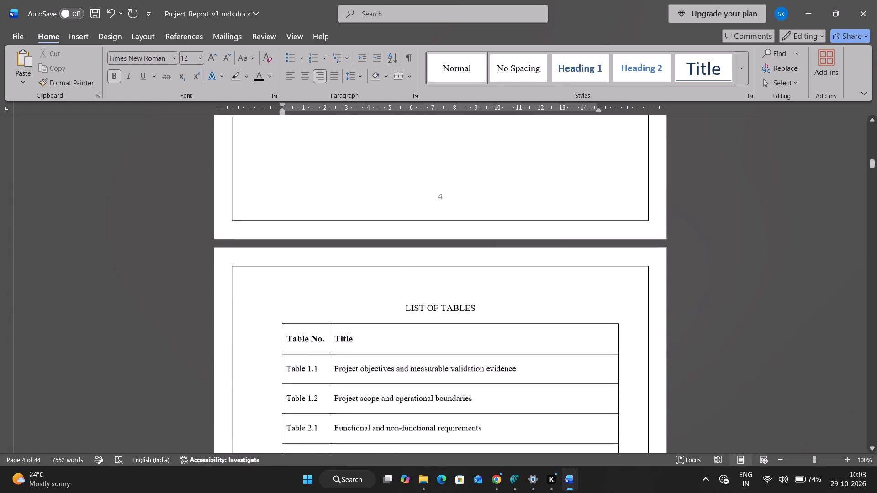
scroll(453, 292, down, 6)
scroll(453, 292, up, 1)
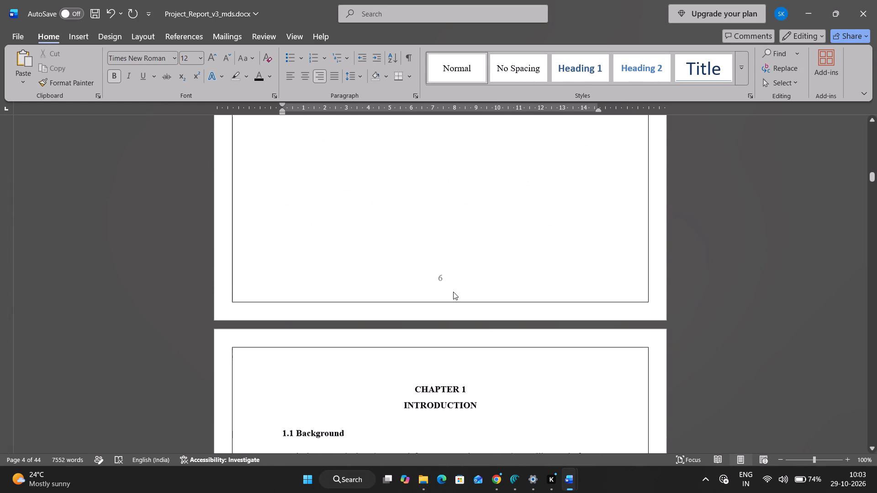
scroll(453, 292, up, 1)
scroll(453, 292, down, 1)
scroll(453, 292, up, 1)
scroll(453, 292, down, 1)
scroll(453, 292, up, 1)
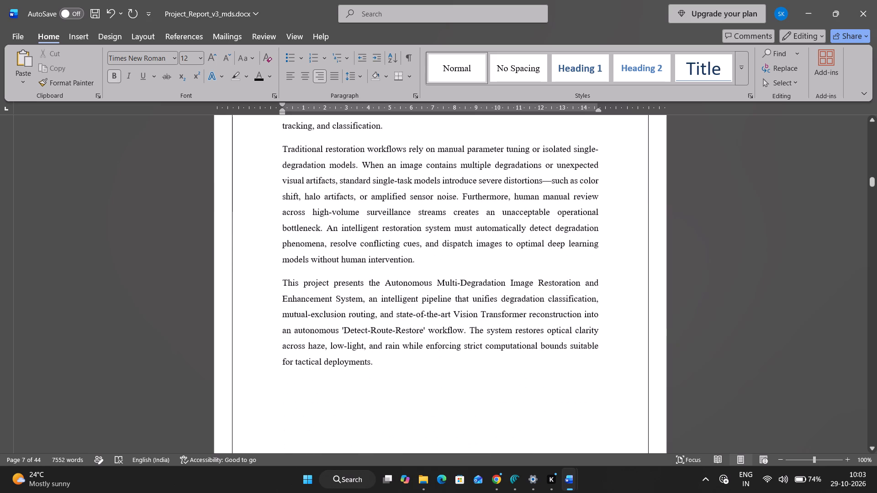
scroll(453, 292, up, 2)
scroll(453, 292, down, 1)
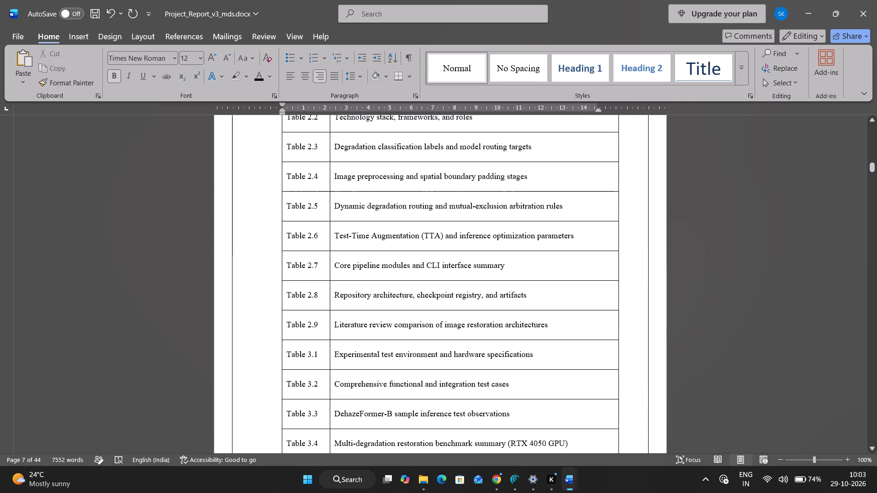
scroll(453, 292, down, 5)
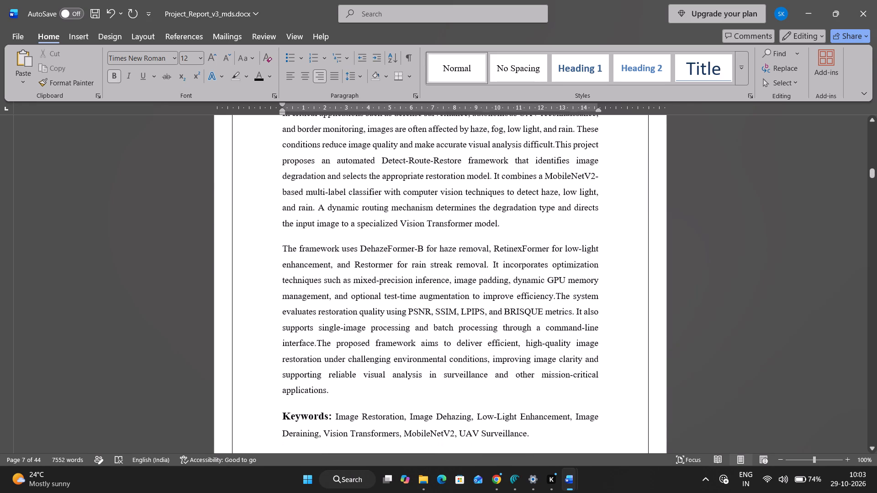
scroll(453, 292, down, 5)
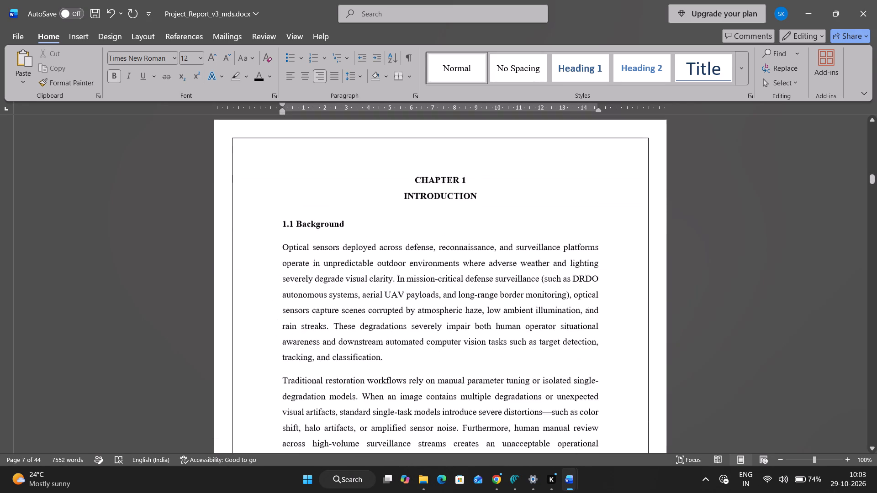
scroll(453, 292, down, 5)
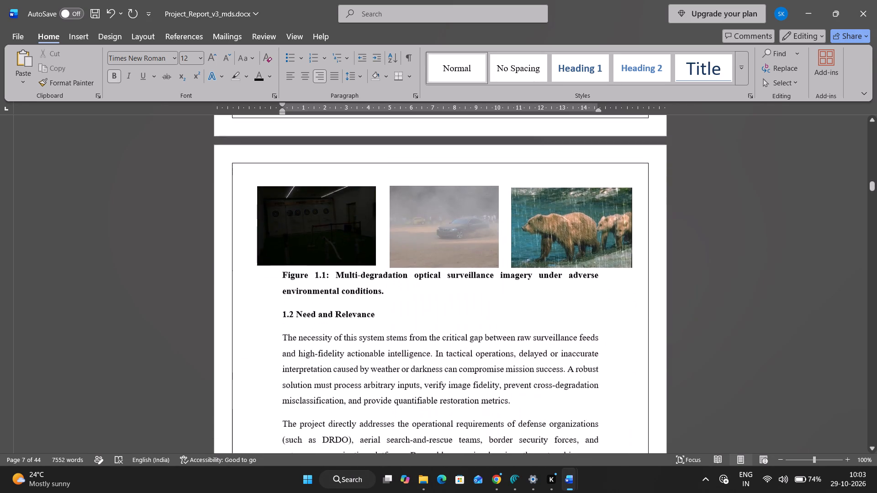
Review the rest of Chapter 1 from section 1.2 through the objectives table to section 2.1, Overall Methodology.
scroll(453, 292, down, 5)
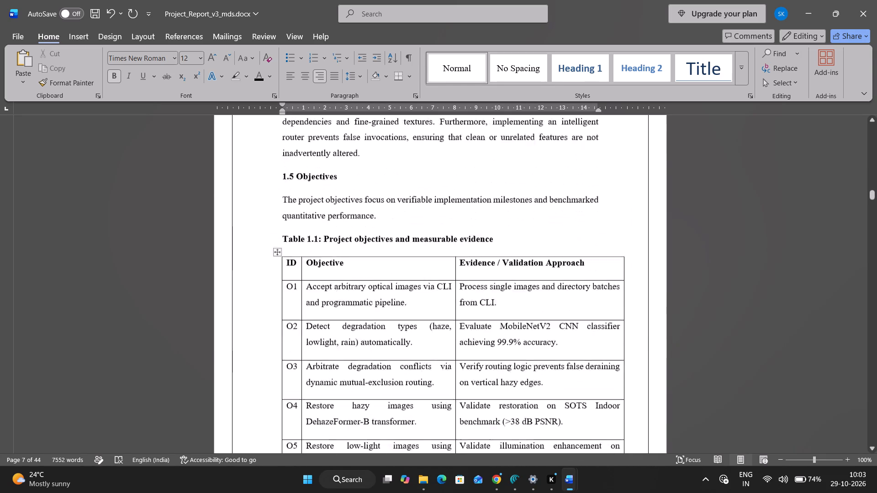
scroll(453, 292, down, 7)
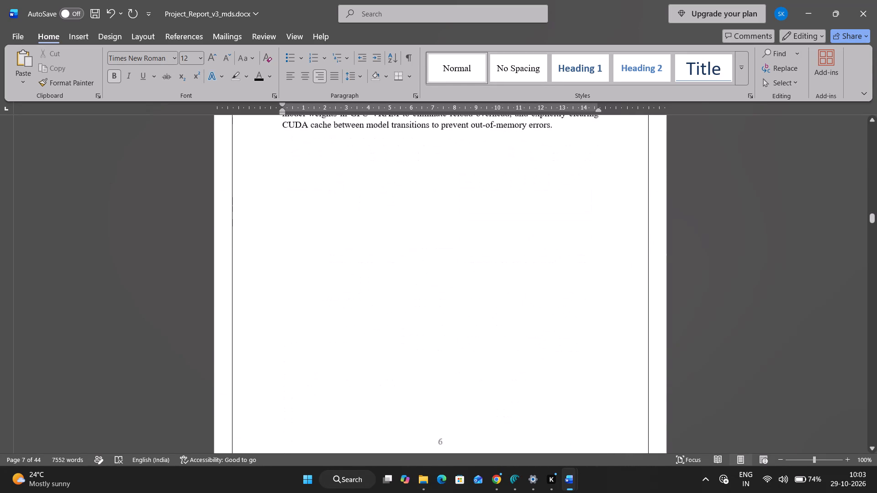
scroll(453, 292, down, 2)
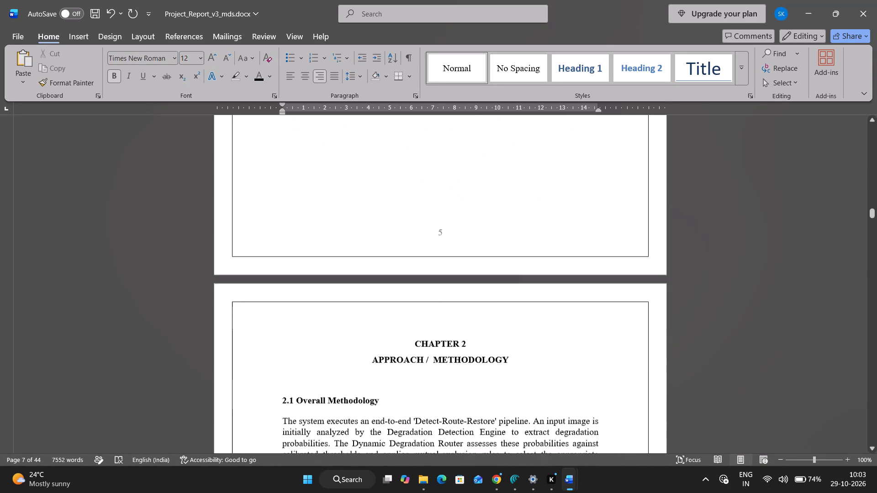
scroll(453, 292, down, 1)
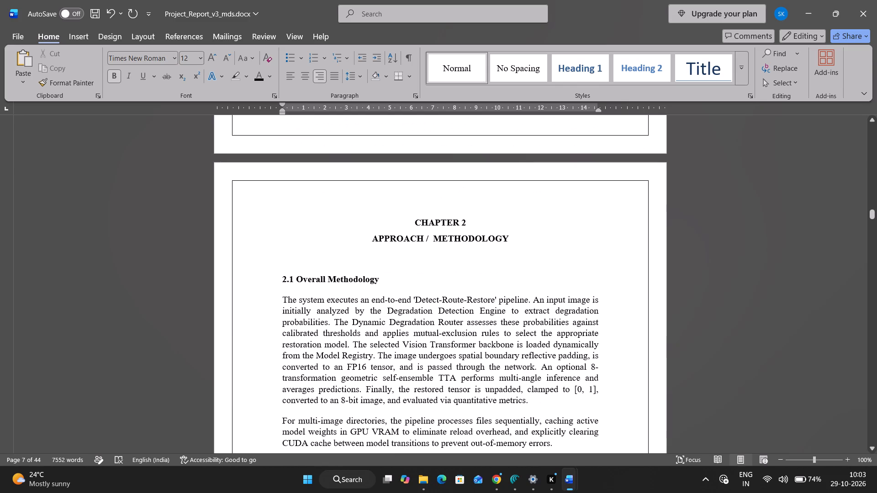
scroll(453, 292, down, 1)
Go back to the Acknowledgement page and recheck the report forward through Chapter 1 to the opening of Chapter 2.
scroll(453, 292, up, 1)
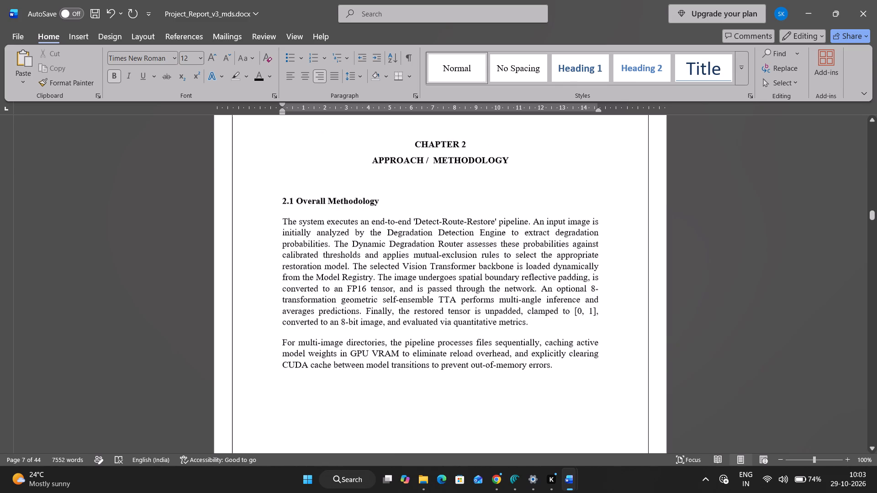
scroll(453, 292, up, 16)
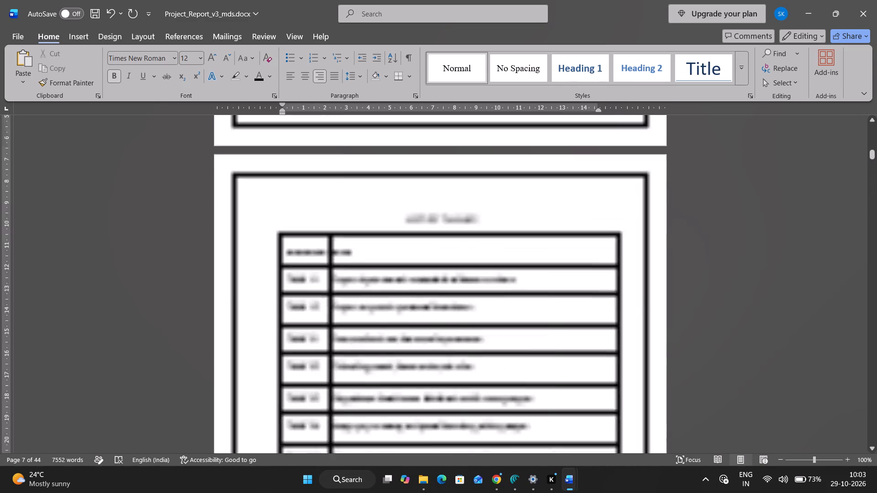
scroll(453, 292, down, 5)
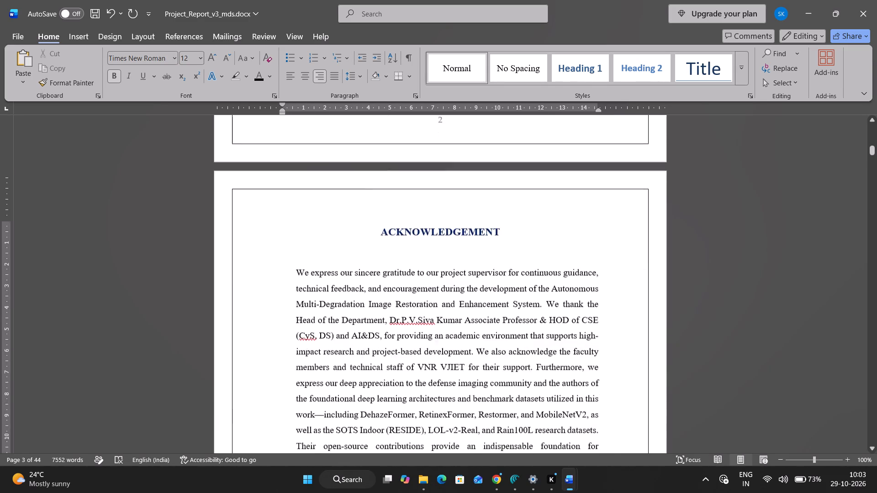
scroll(453, 292, down, 7)
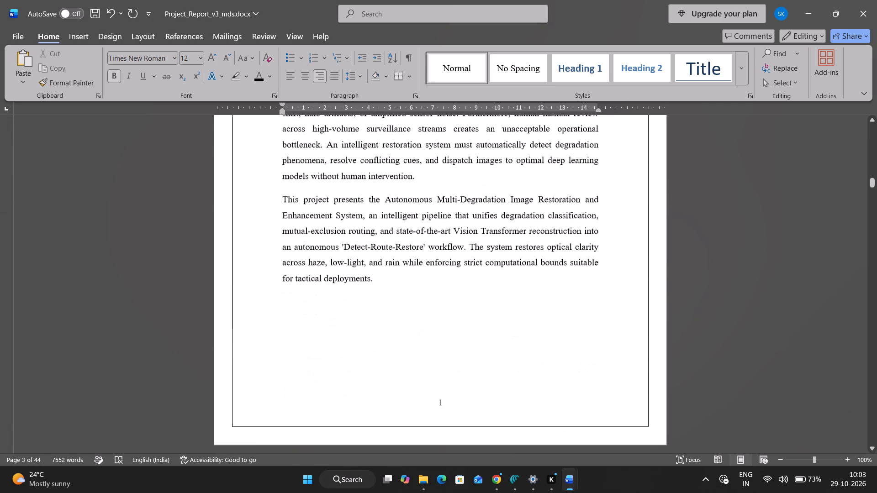
scroll(453, 292, down, 3)
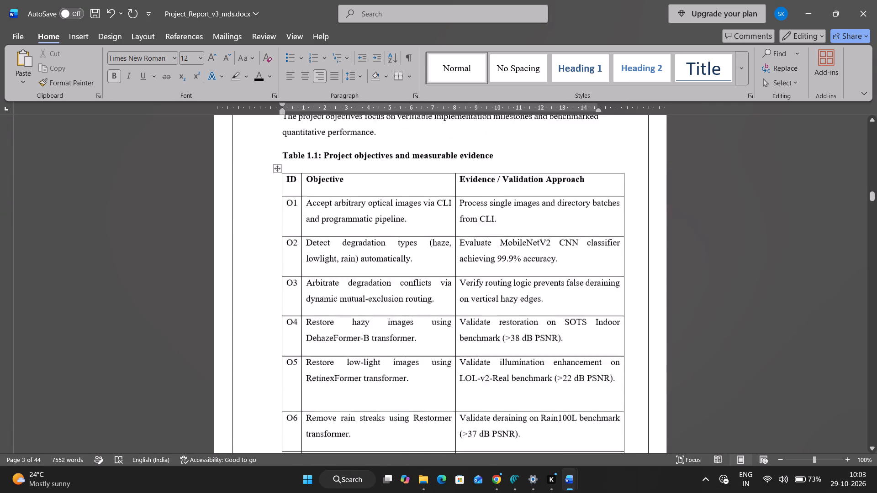
scroll(453, 292, down, 5)
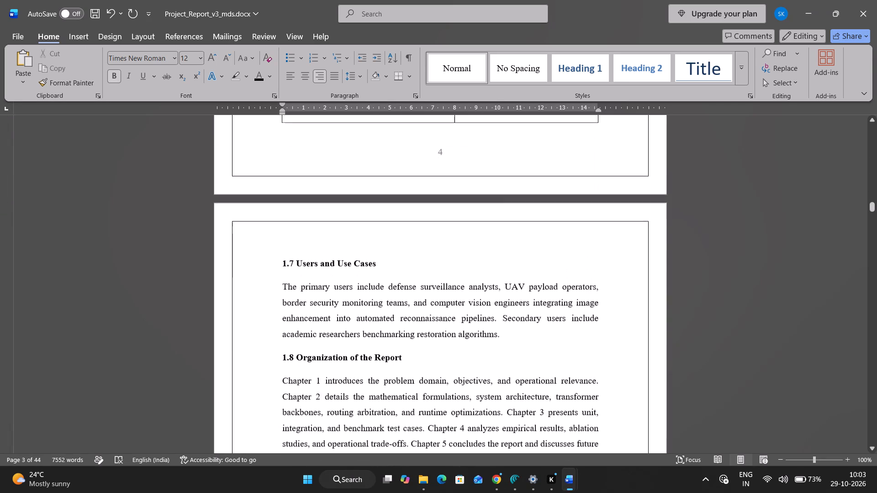
scroll(453, 292, down, 5)
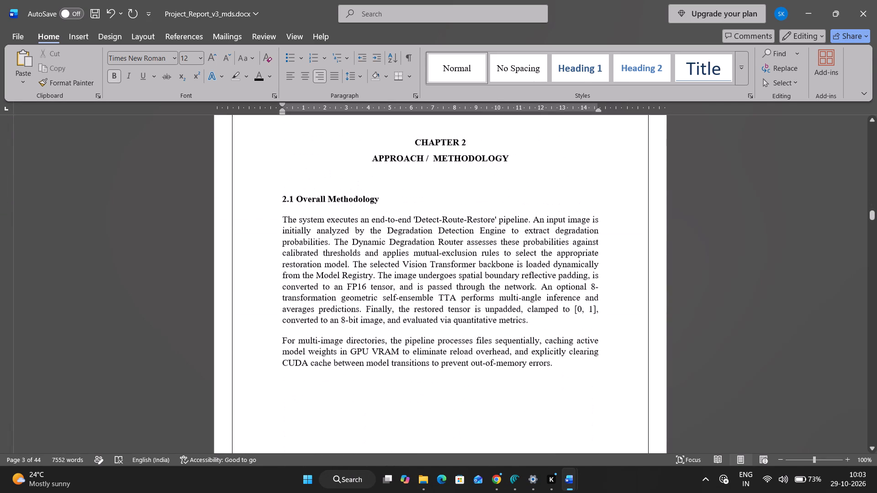
Review Chapter 2 from the pipeline flow diagram through the requirements, preprocessing and ensemble tables to the "Models codes" heading.
scroll(453, 292, down, 8)
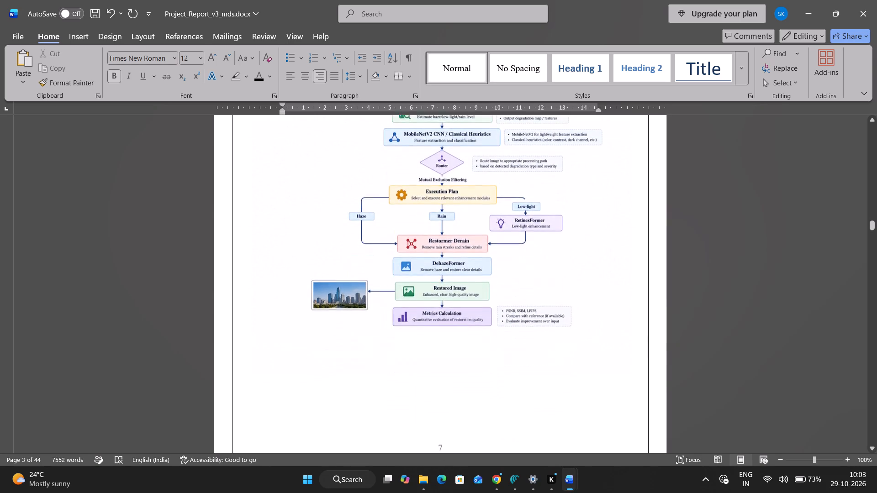
scroll(453, 292, down, 6)
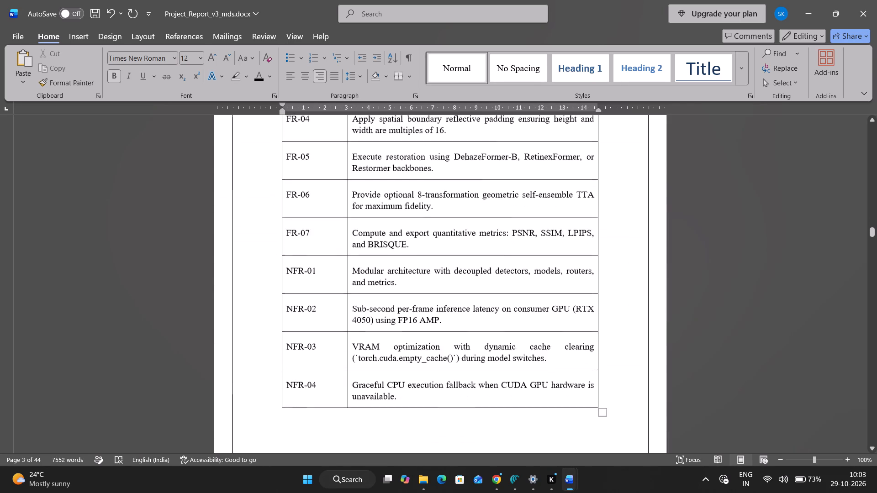
scroll(453, 292, down, 6)
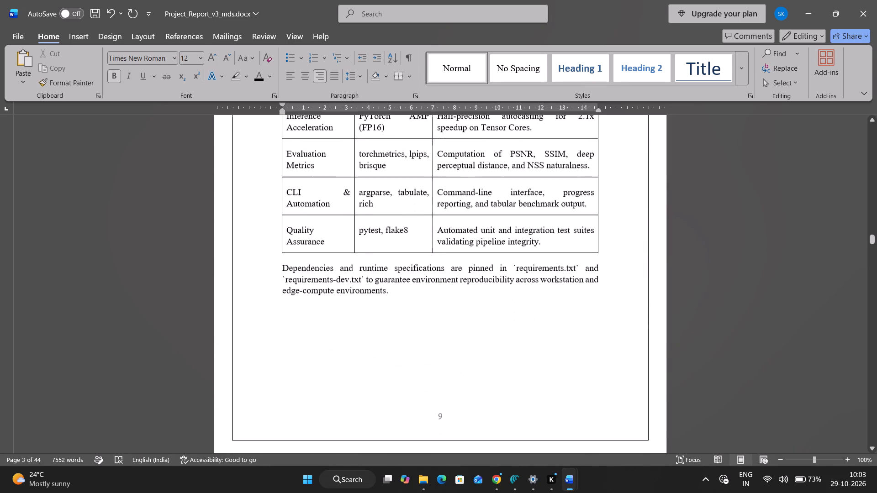
scroll(453, 292, down, 6)
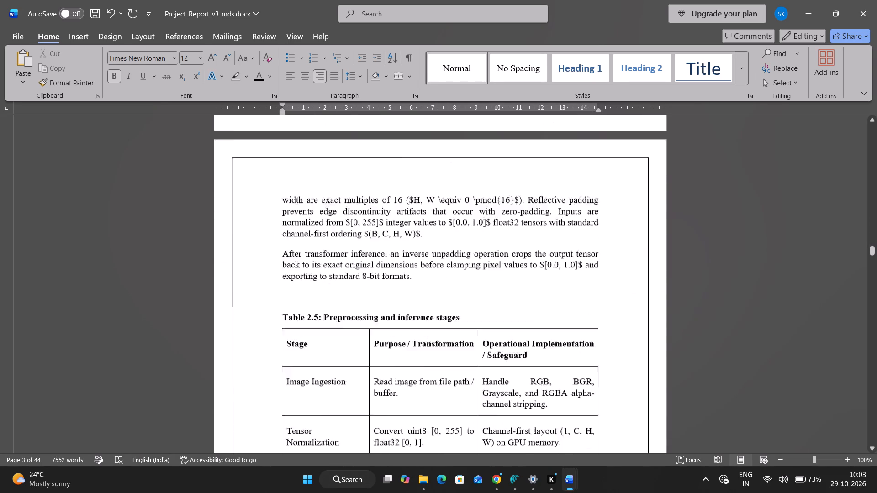
scroll(453, 292, down, 6)
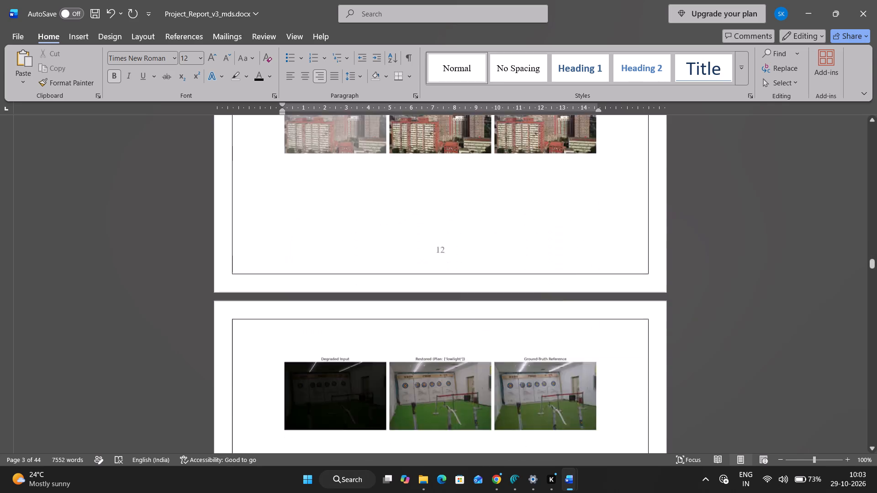
scroll(453, 292, down, 6)
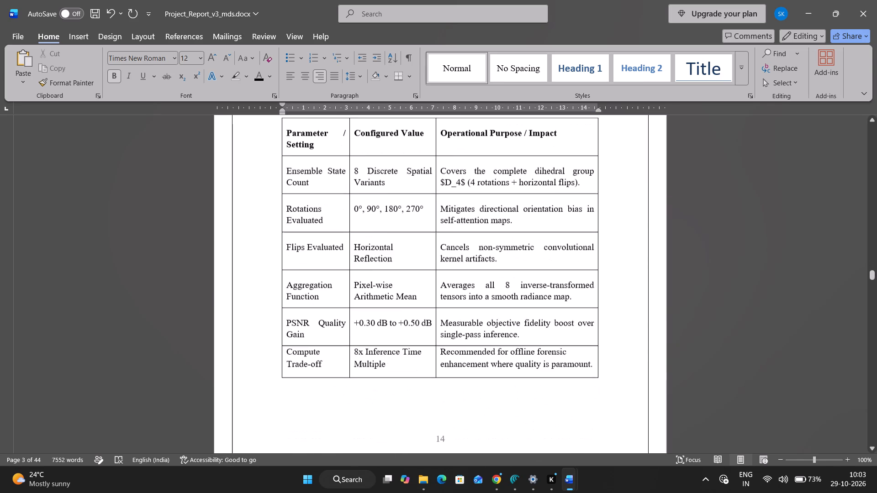
scroll(453, 292, down, 6)
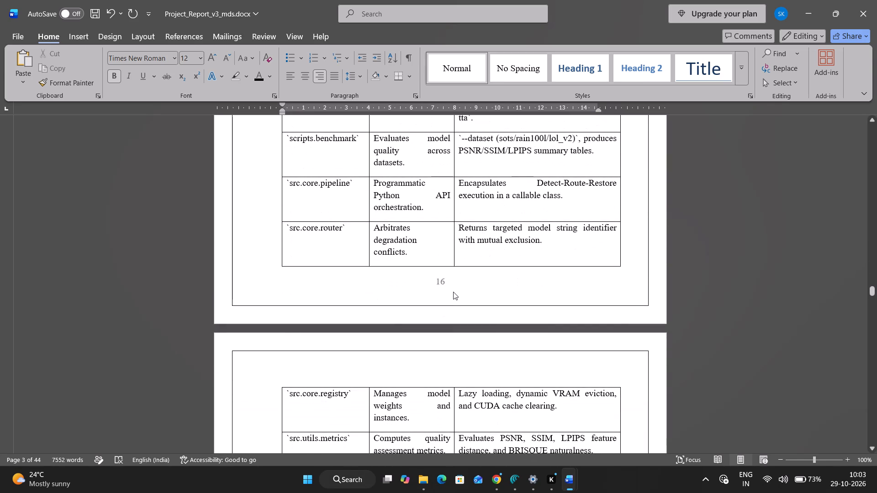
scroll(453, 292, down, 1)
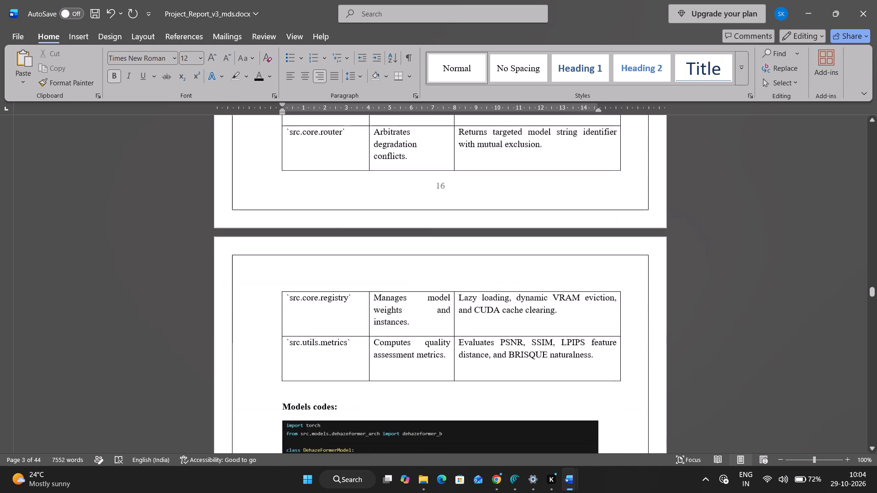
scroll(453, 292, down, 3)
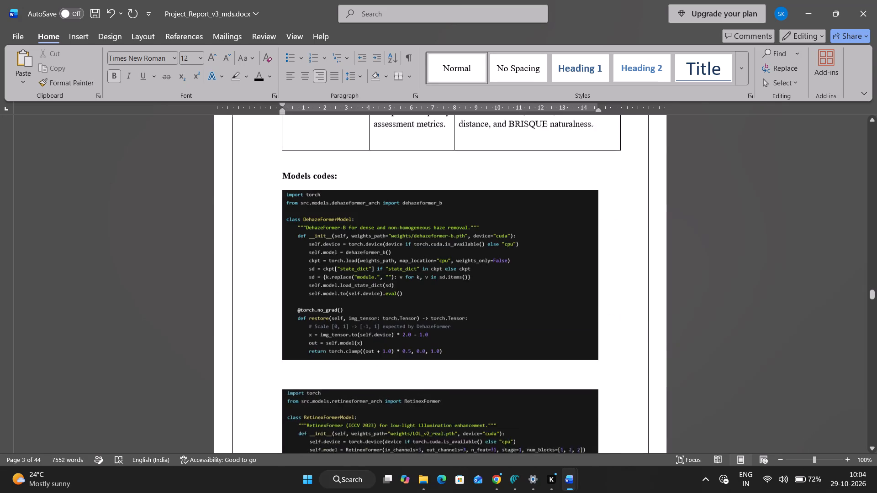
Enlarge the view to 160% and examine the DehazeFormer, RetinexFormer and Restormer code listings under "Models codes".
ctrl+scroll(453, 292, up, 6)
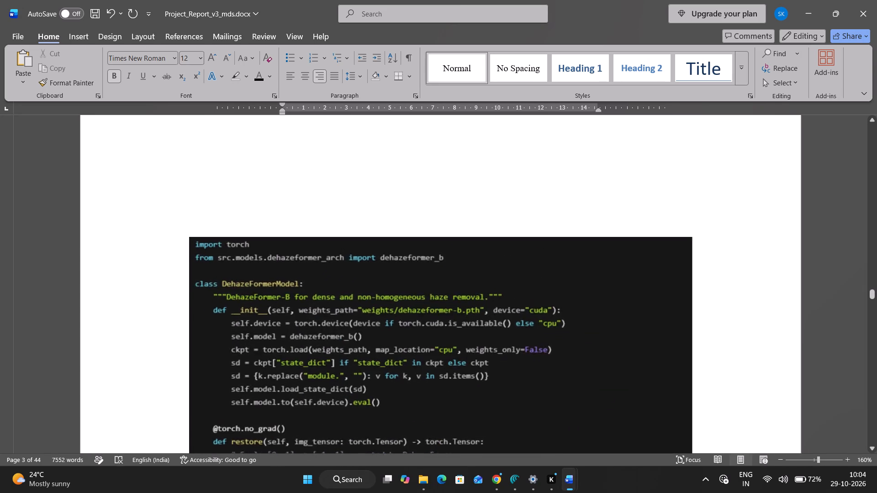
scroll(453, 292, down, 1)
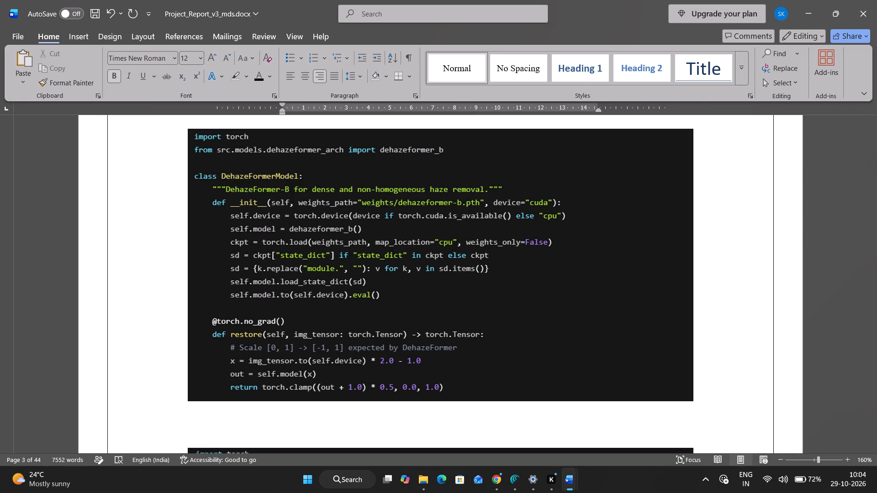
scroll(453, 292, down, 1)
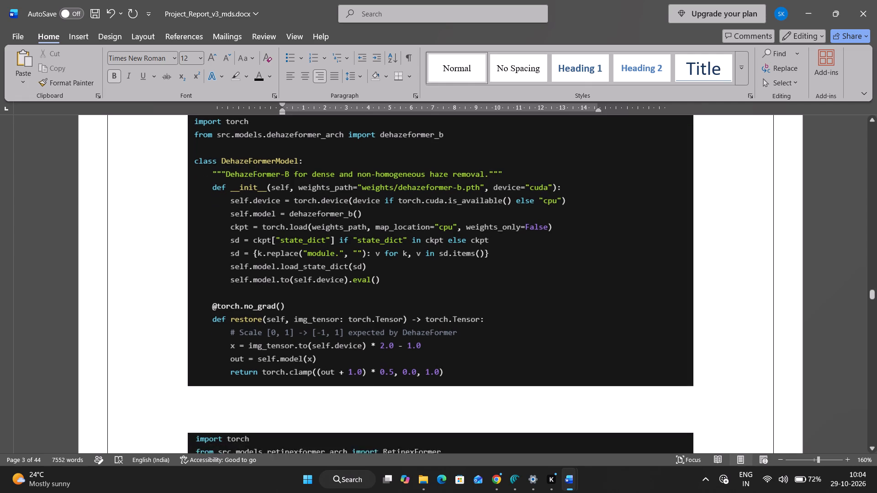
scroll(453, 292, down, 3)
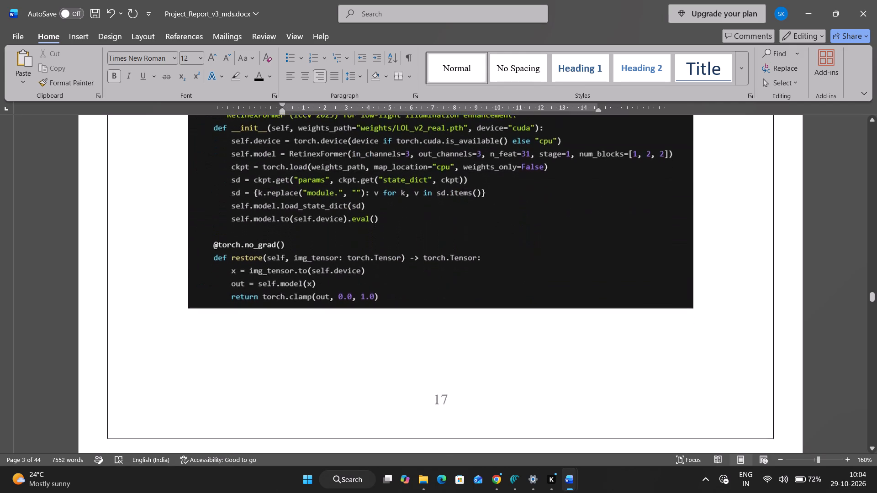
scroll(453, 292, down, 2)
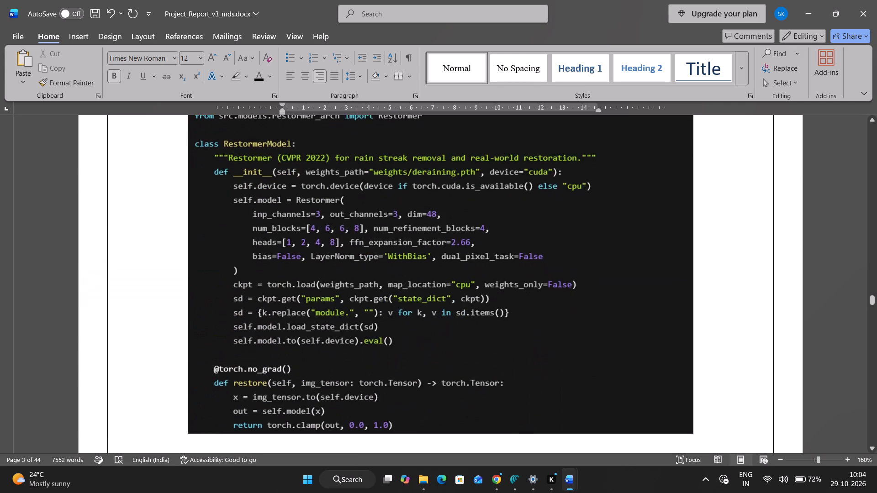
Review the Directory / Artifact table across its page break and sections 2.14 and 2.15 at the end of Chapter 2.
scroll(453, 292, down, 3)
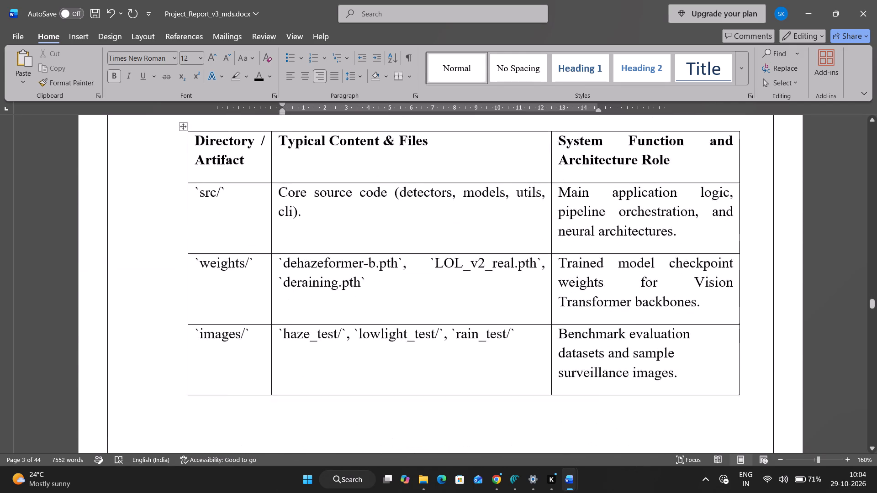
scroll(453, 292, down, 1)
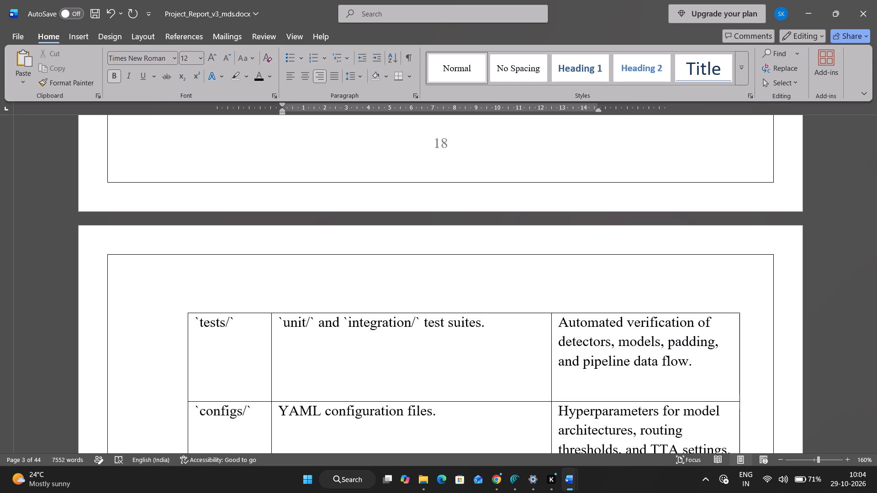
scroll(453, 292, down, 3)
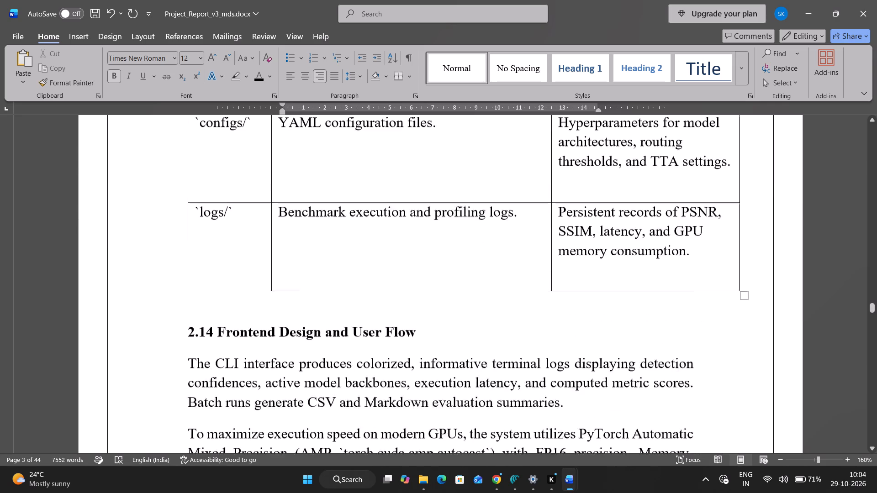
scroll(453, 292, down, 2)
scroll(453, 292, up, 3)
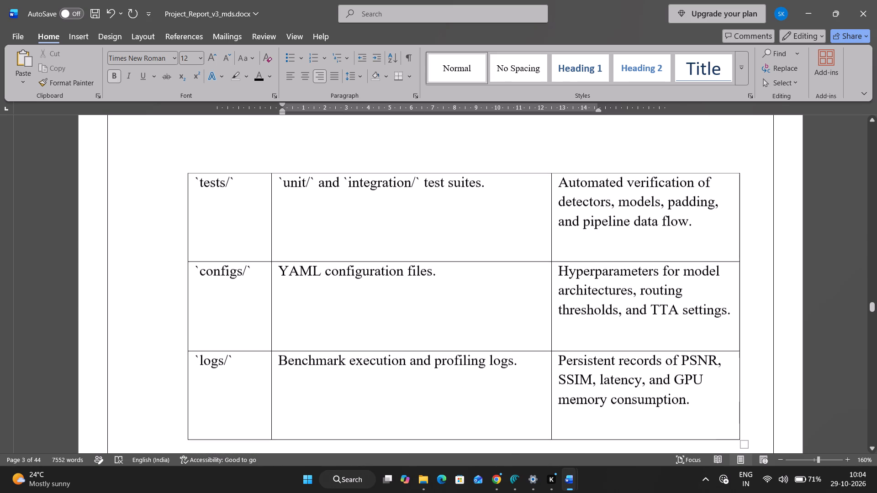
scroll(453, 292, down, 2)
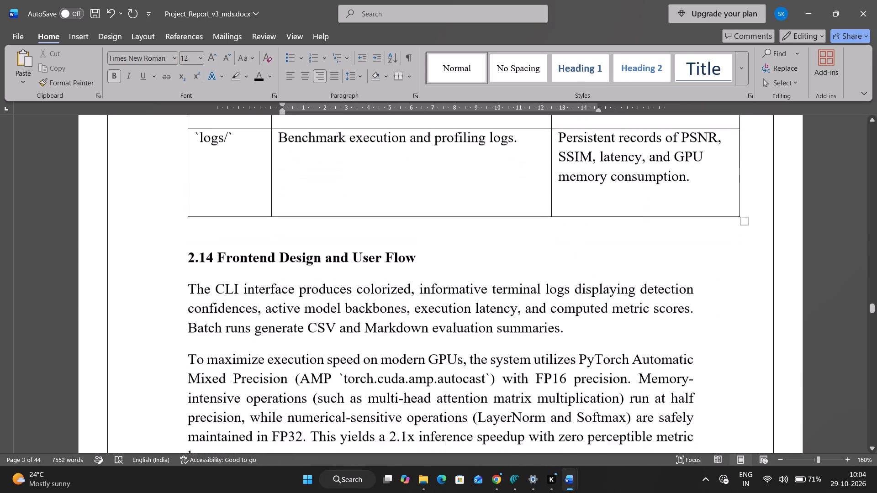
scroll(453, 292, down, 4)
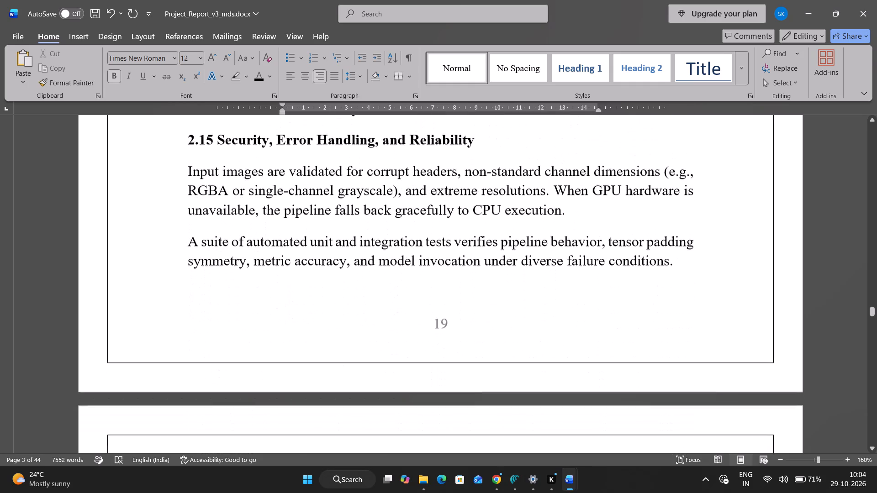
Review the report from the prior-model comparison table through the hardware, test-case, benchmark and localization tables to the Chapter 4 heading.
scroll(453, 292, down, 4)
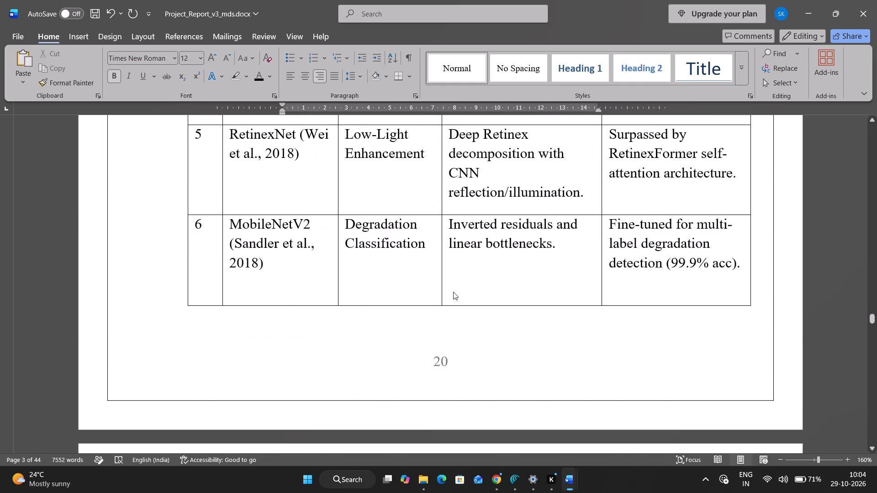
scroll(453, 292, down, 4)
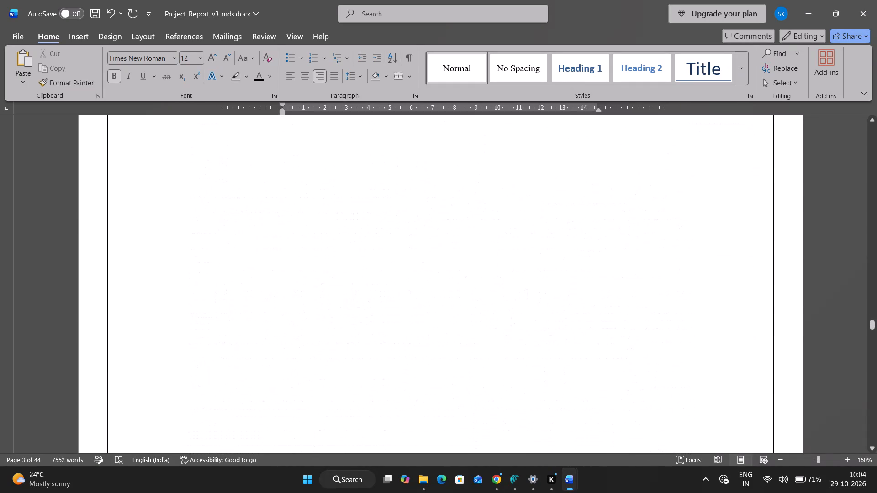
scroll(453, 292, down, 6)
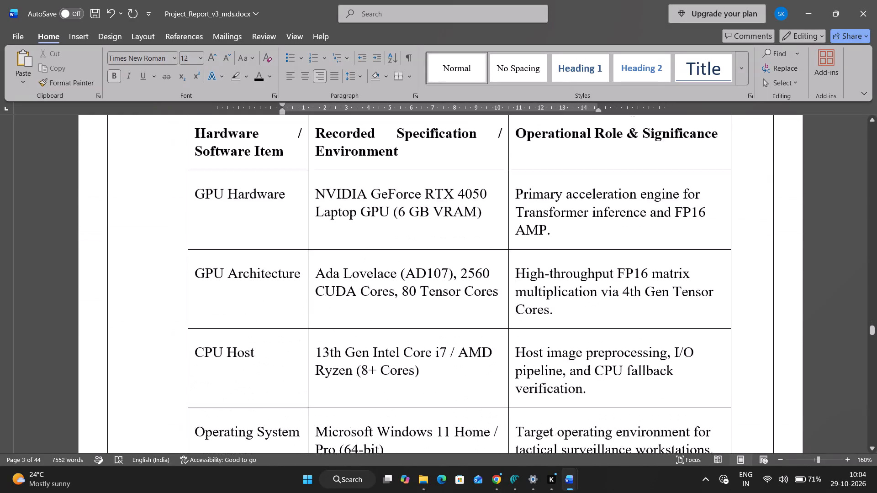
scroll(453, 292, down, 7)
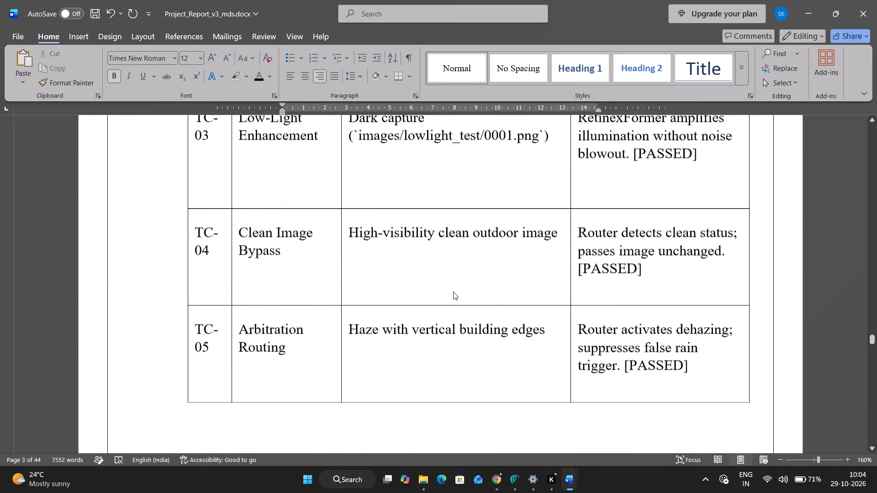
scroll(453, 292, down, 6)
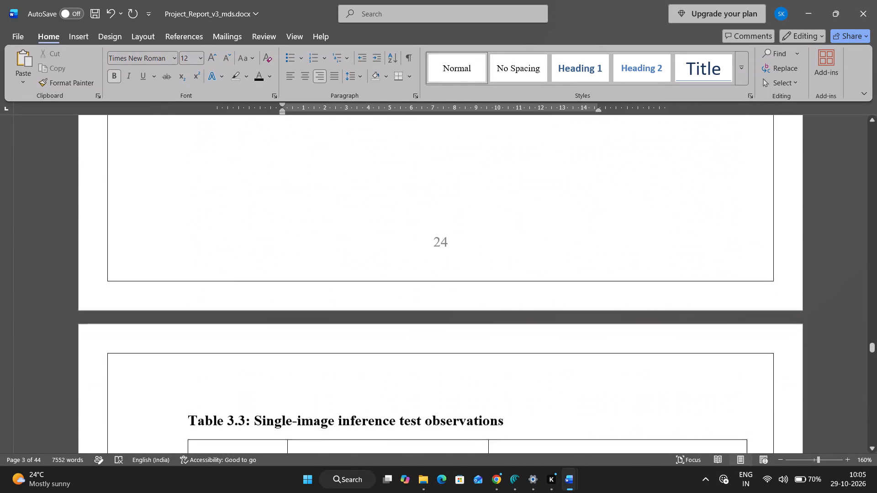
scroll(453, 292, down, 6)
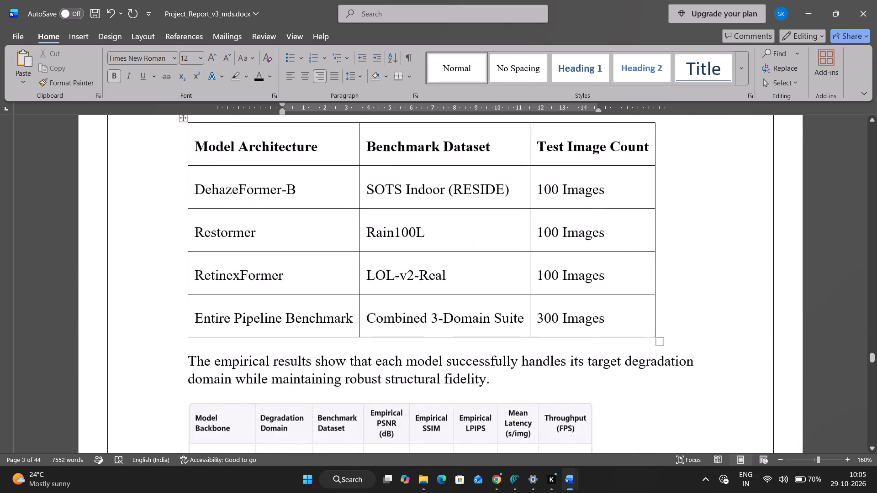
scroll(453, 292, down, 6)
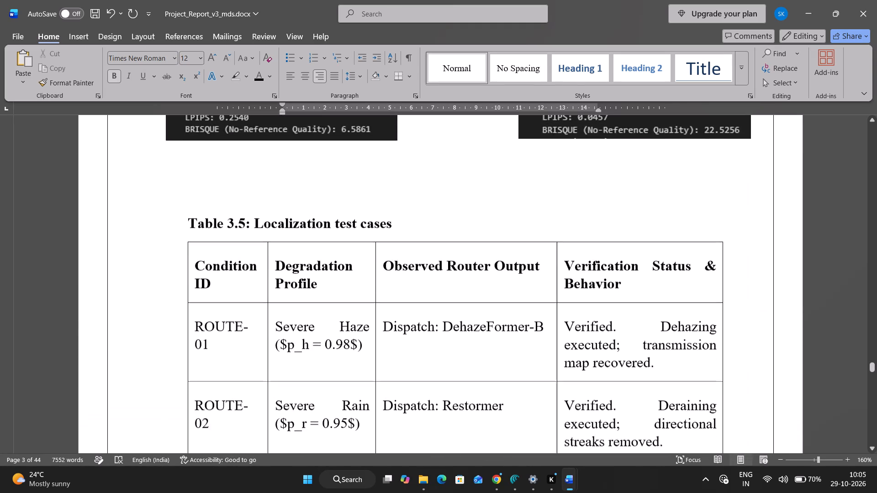
scroll(453, 292, down, 6)
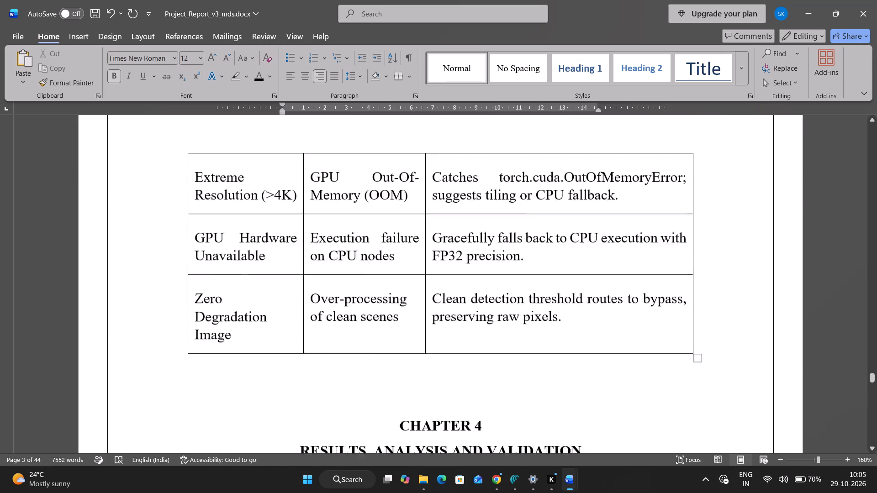
Review Chapter 4's objective mapping, limitations and deployment sections and Chapter 5 through Table 5.1, the future scope summary.
scroll(453, 292, down, 6)
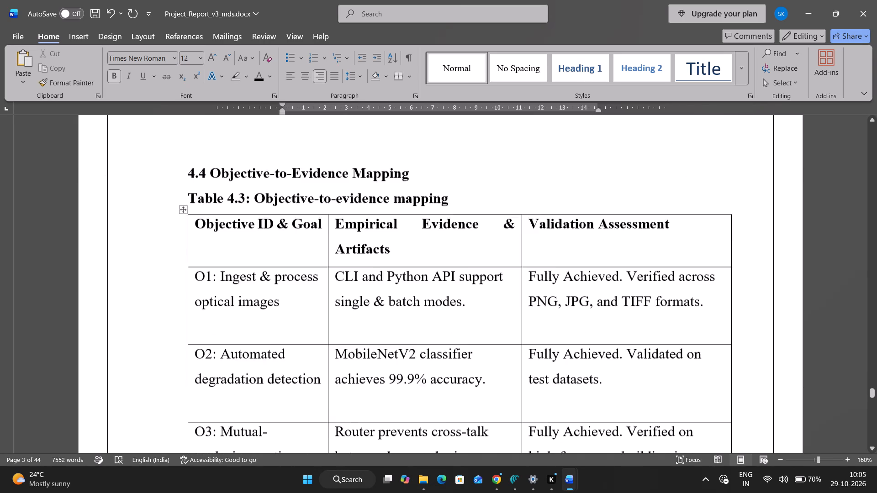
scroll(453, 292, down, 6)
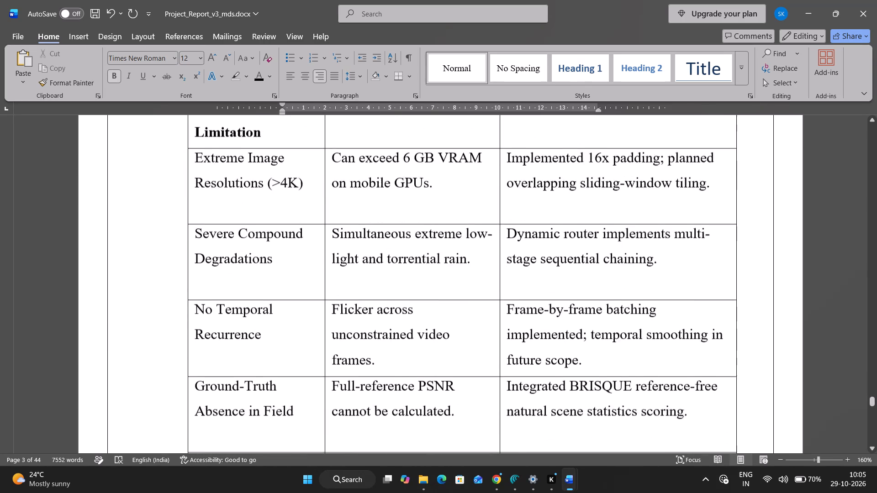
scroll(453, 292, down, 6)
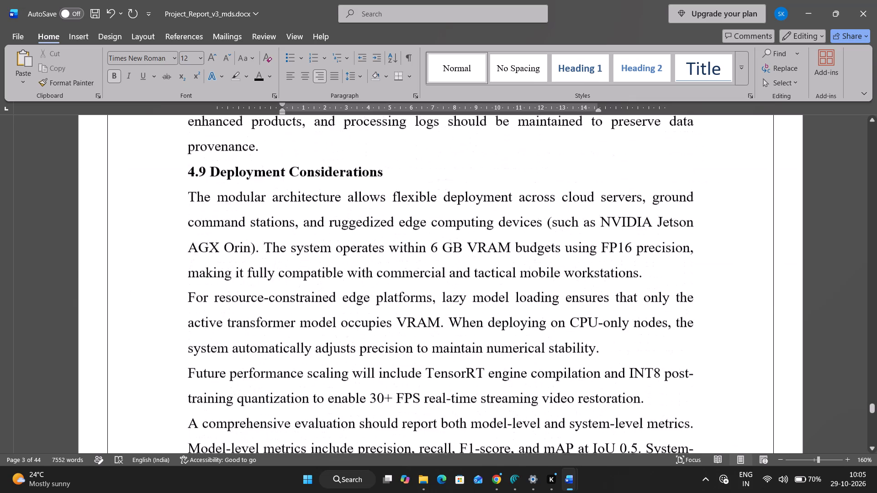
scroll(453, 292, down, 5)
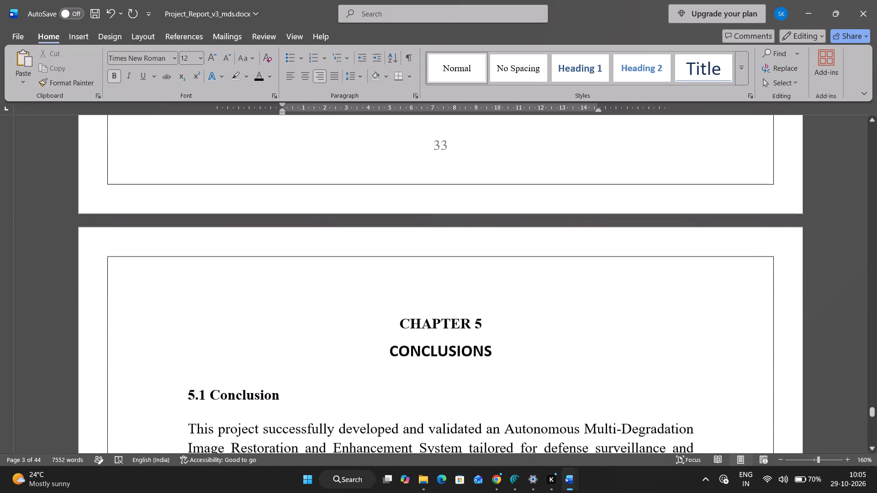
scroll(453, 292, down, 3)
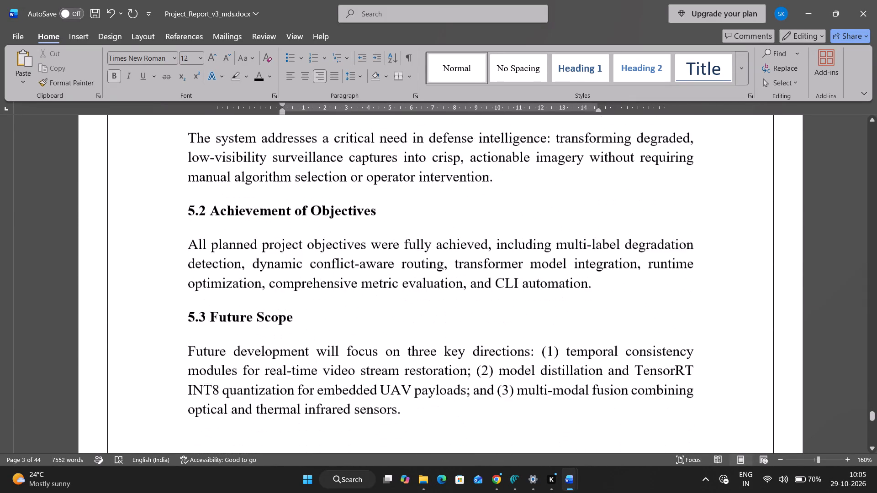
scroll(453, 292, down, 4)
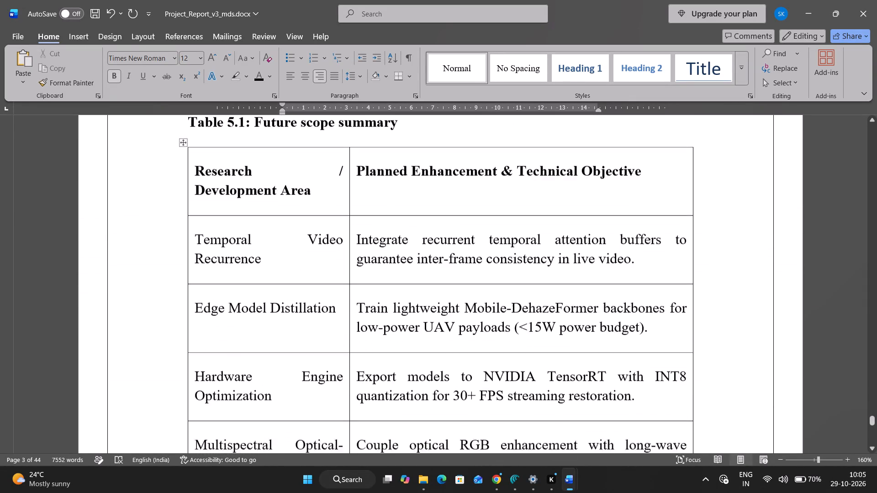
Check the reference list and Appendix A's team member contributions table through the report's last page, and return to the title page.
scroll(453, 292, down, 4)
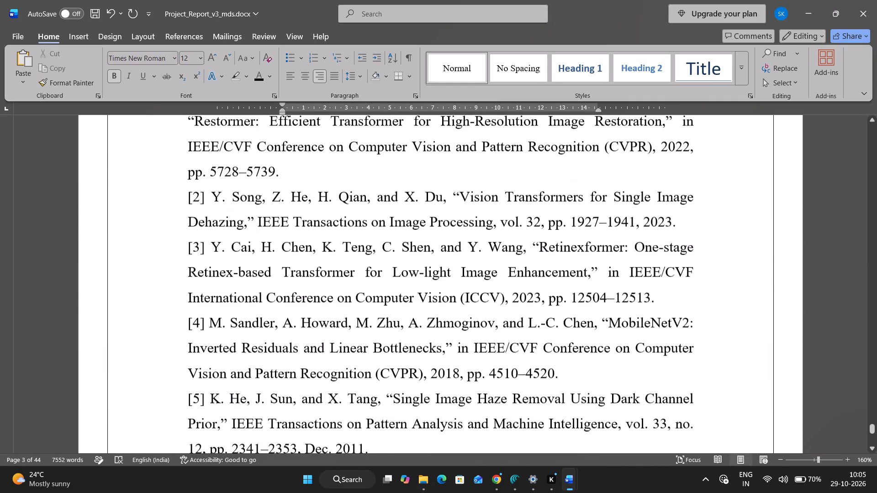
scroll(453, 292, down, 3)
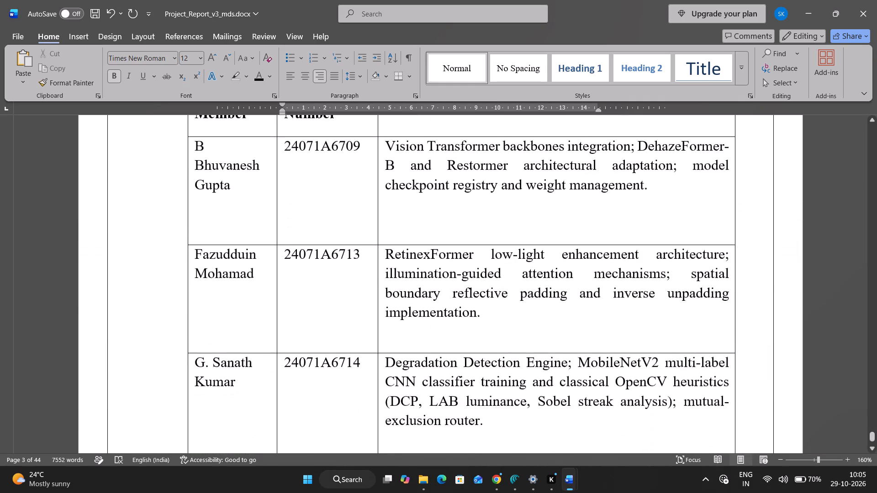
scroll(453, 292, down, 1)
scroll(453, 292, up, 6)
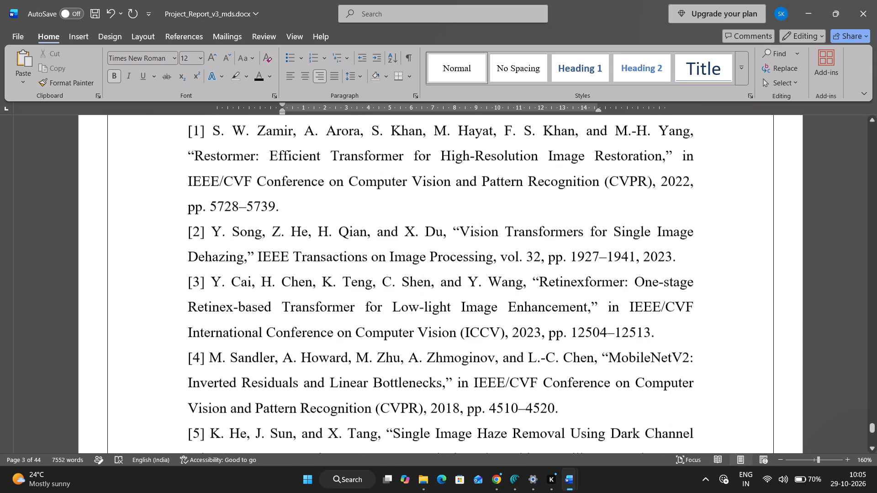
scroll(453, 292, up, 2)
scroll(453, 292, down, 3)
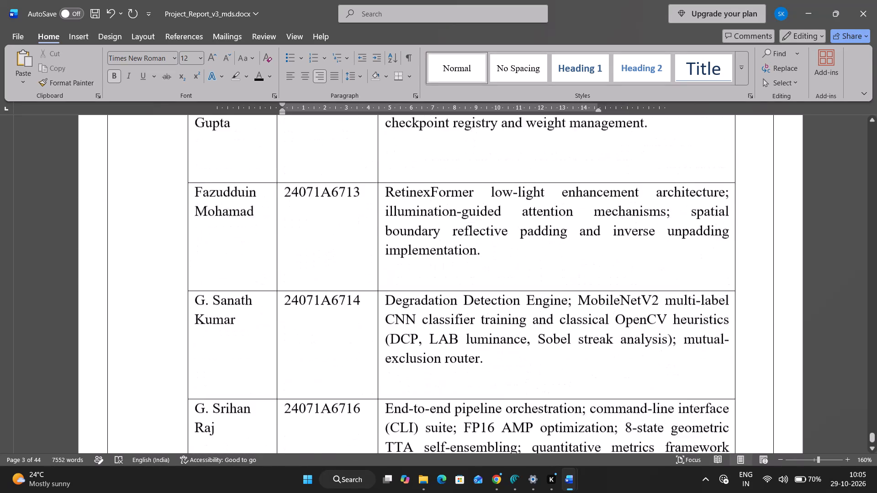
scroll(453, 292, up, 1)
scroll(453, 292, down, 1)
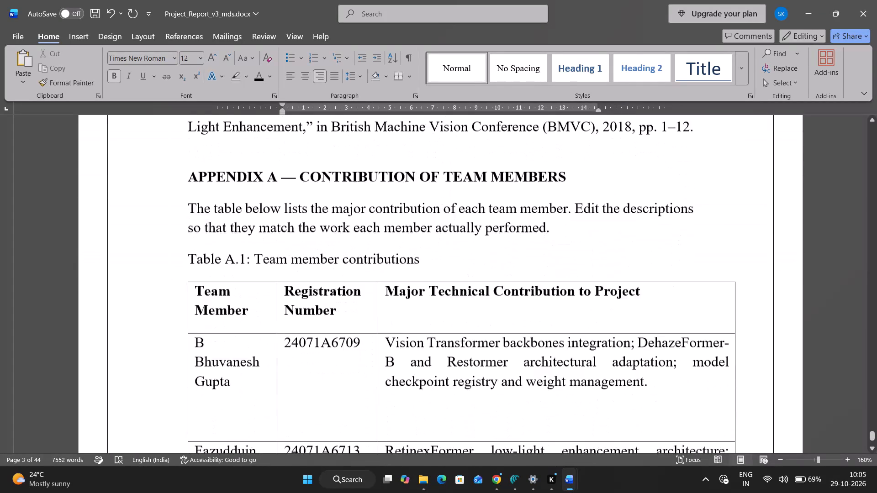
scroll(453, 292, down, 3)
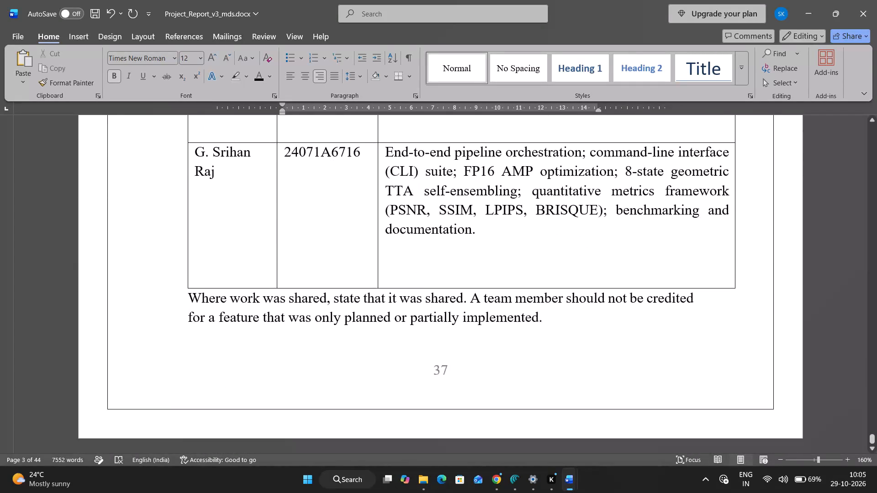
scroll(453, 292, up, 20)
scroll(453, 292, up, 20)
scroll(453, 292, up, 3)
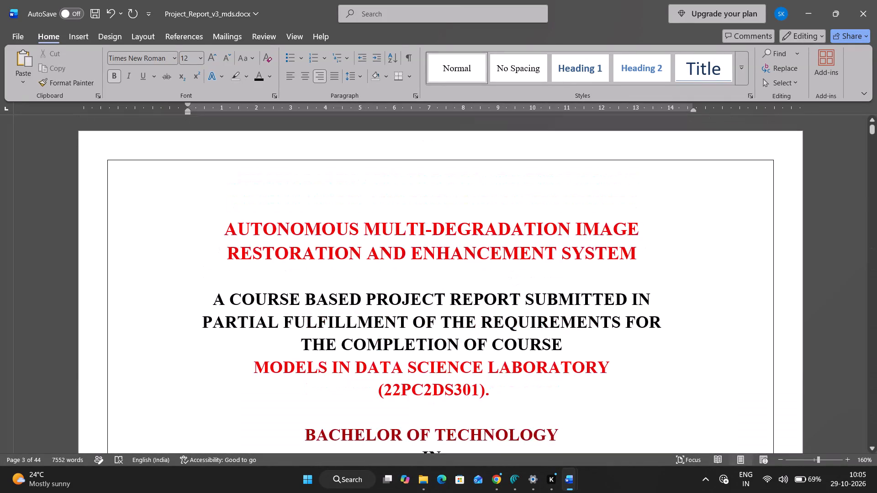
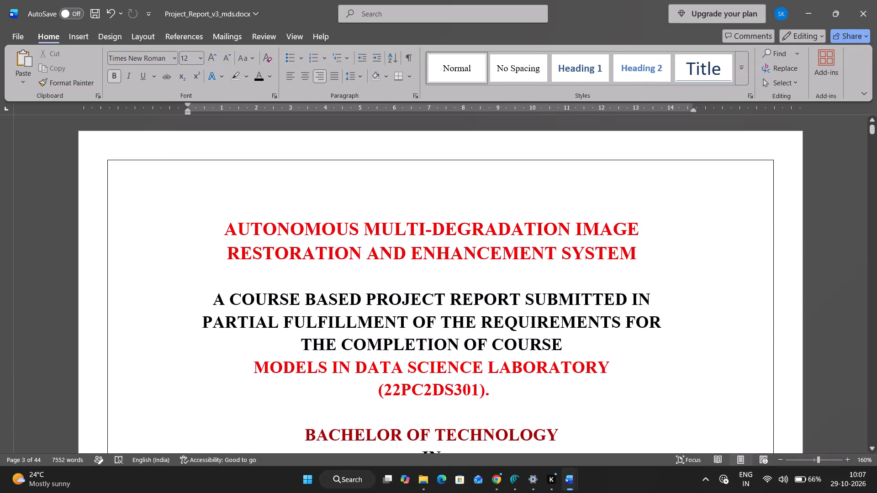
Recheck the report's front matter from the title page through the acknowledgement and table of contents to the list of tables.
scroll(496, 303, down, 2)
scroll(496, 303, up, 1)
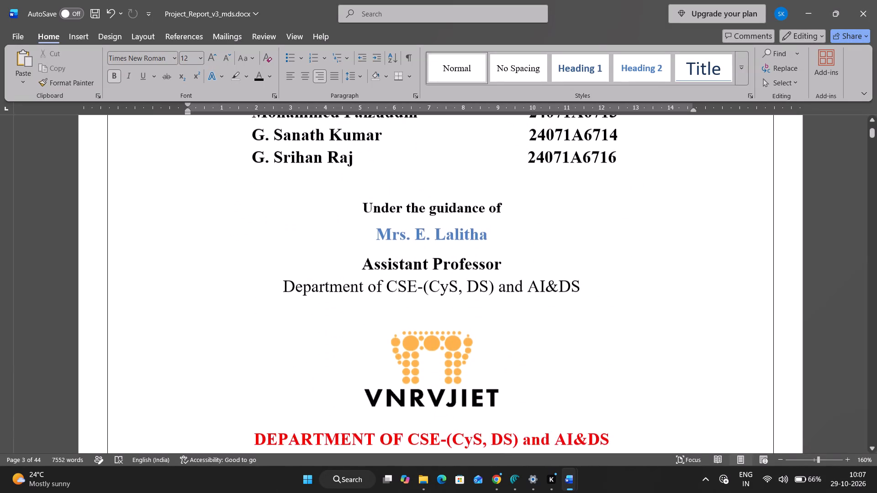
scroll(496, 303, up, 1)
scroll(496, 303, down, 3)
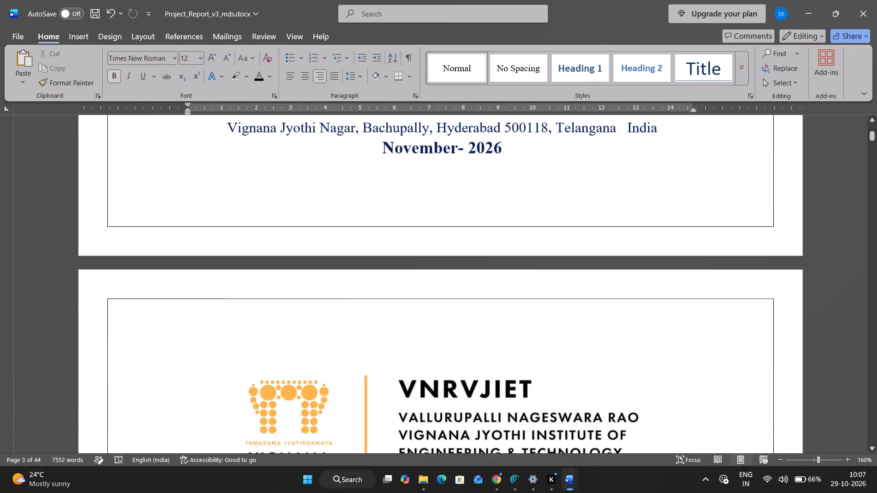
scroll(496, 303, down, 4)
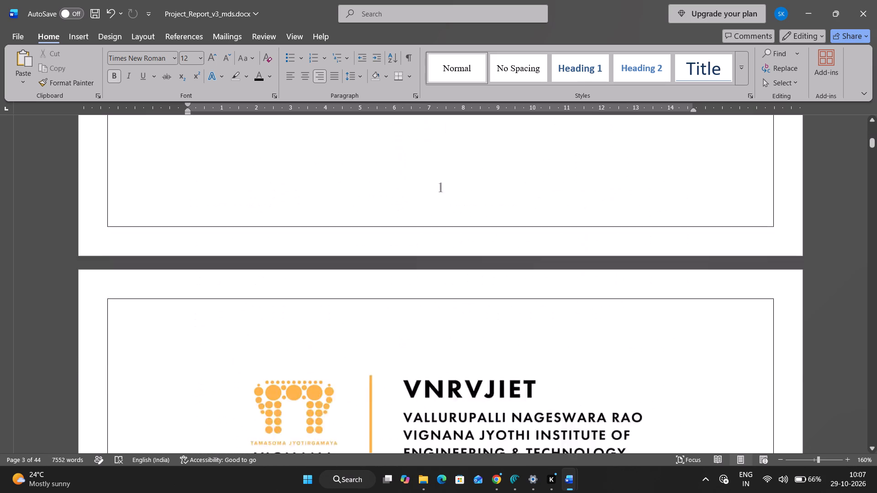
scroll(496, 303, down, 4)
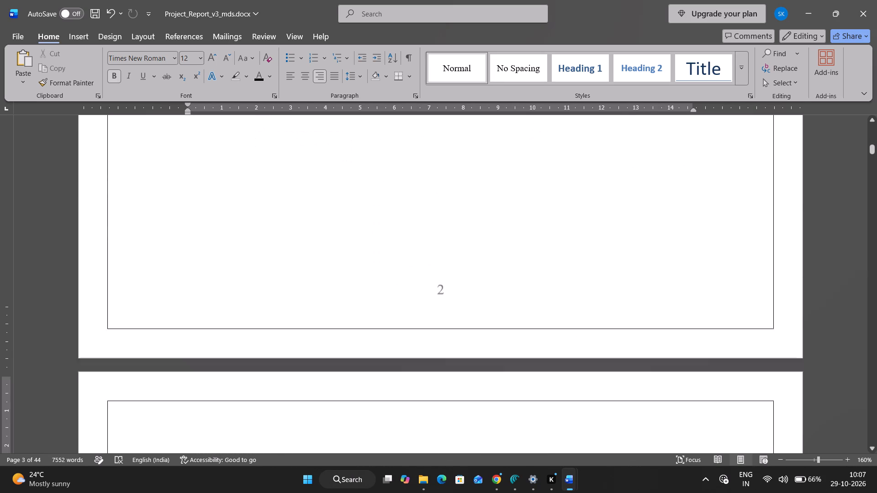
scroll(496, 303, down, 3)
scroll(496, 303, up, 2)
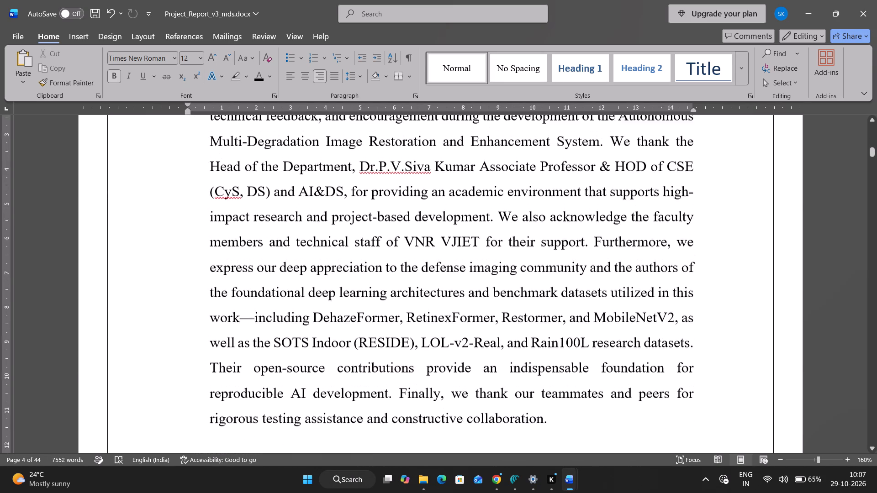
scroll(496, 303, down, 1)
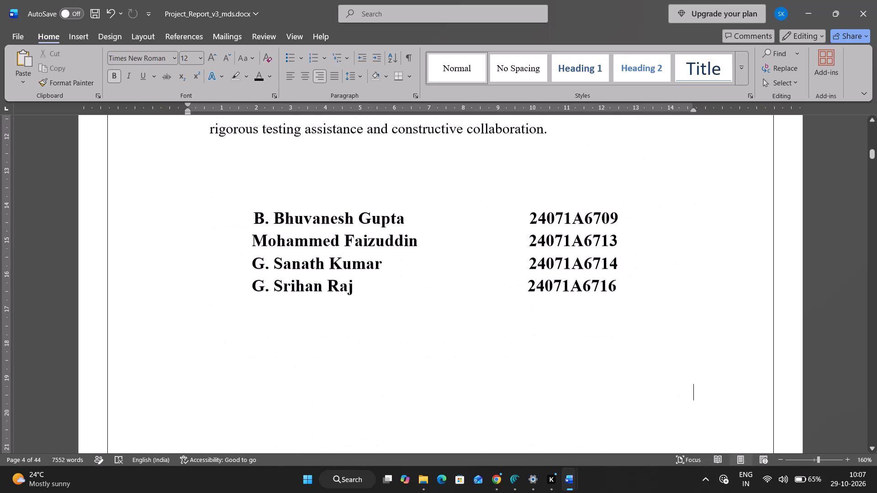
scroll(496, 303, down, 4)
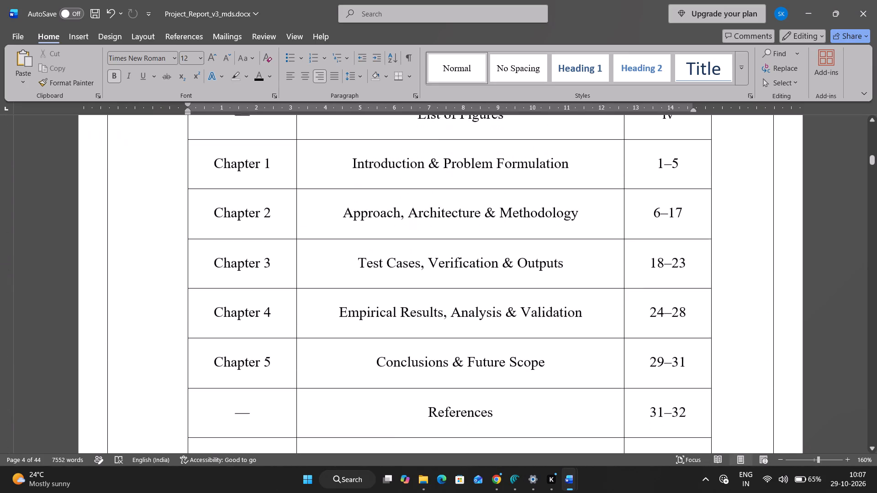
scroll(496, 303, down, 3)
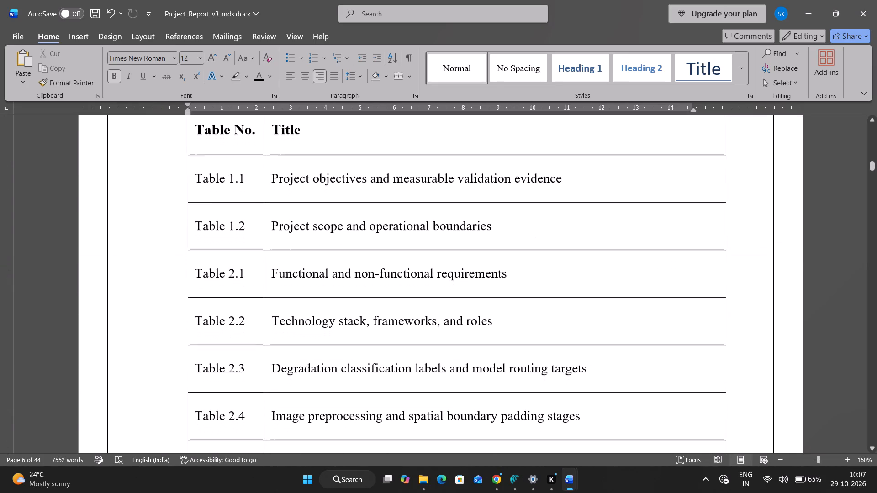
Skim Chapter 1 and Chapter 2, including the scope table, system architecture and model code listings, through section 2.16 Literature Review.
scroll(496, 303, down, 7)
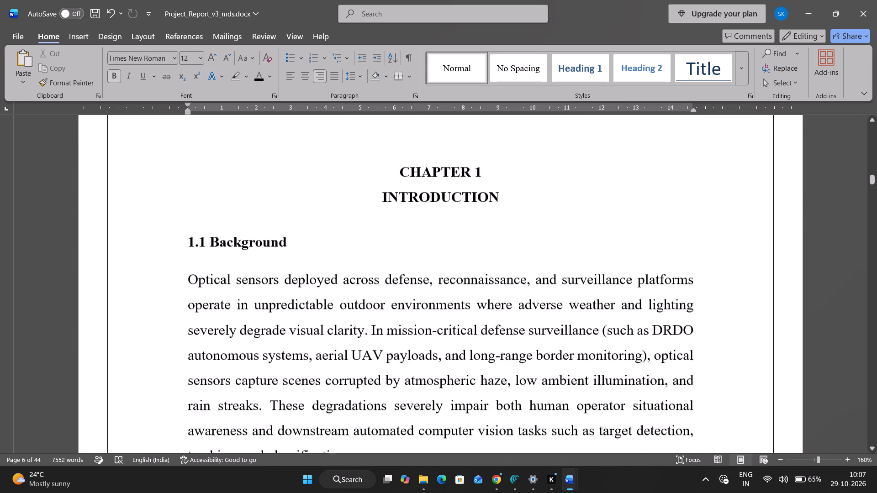
scroll(496, 303, down, 12)
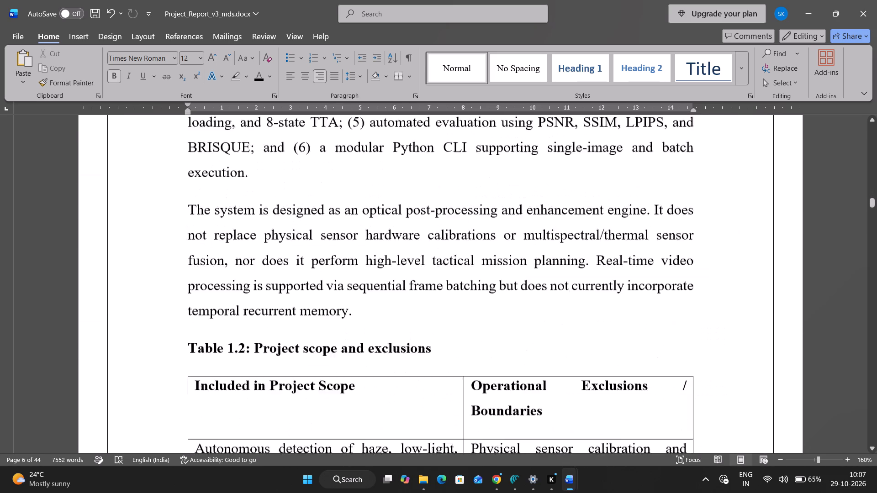
scroll(496, 303, down, 6)
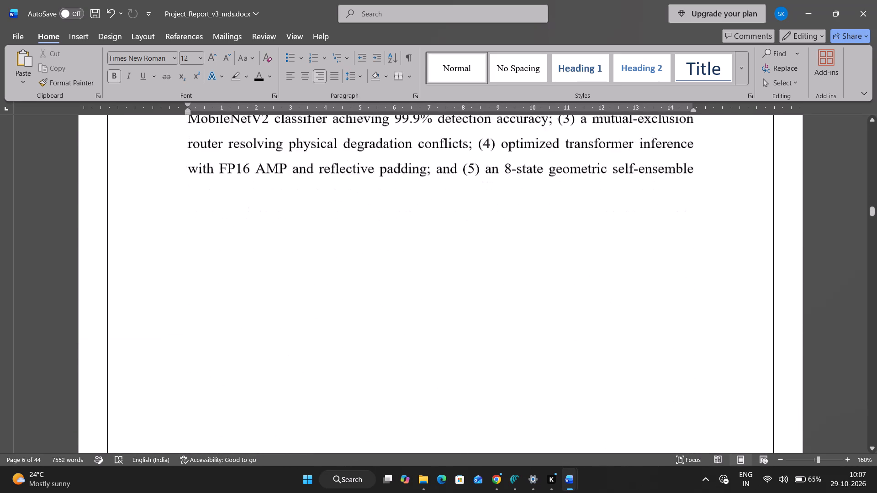
scroll(496, 303, down, 3)
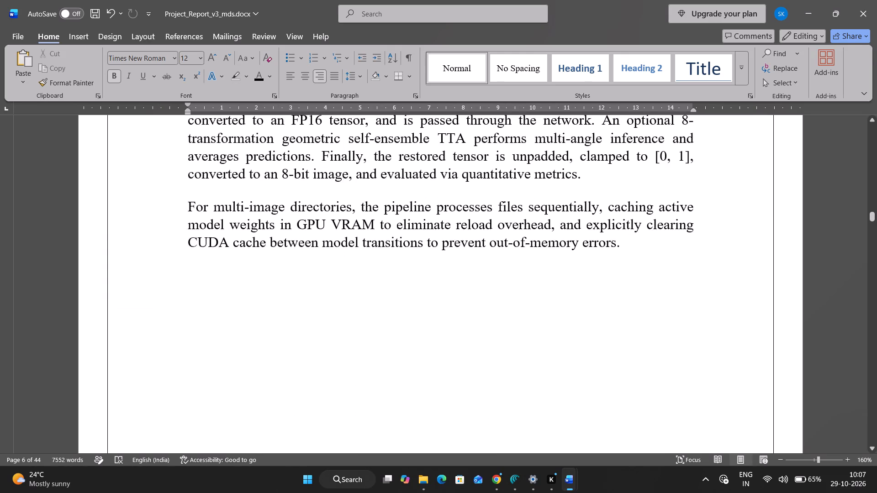
scroll(496, 303, up, 1)
scroll(496, 303, down, 3)
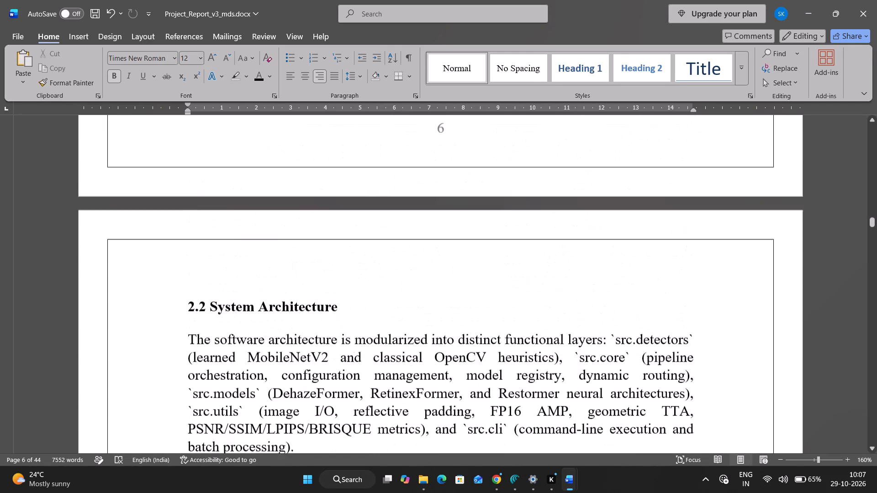
scroll(496, 303, down, 12)
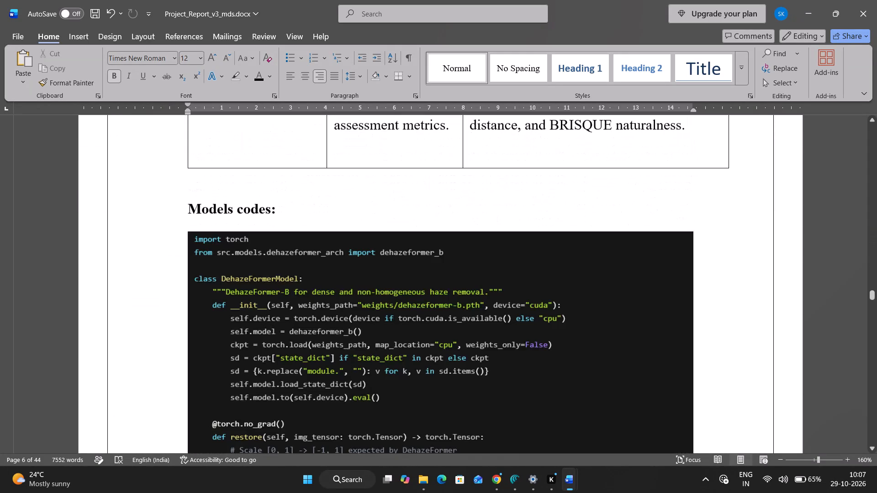
scroll(496, 303, down, 5)
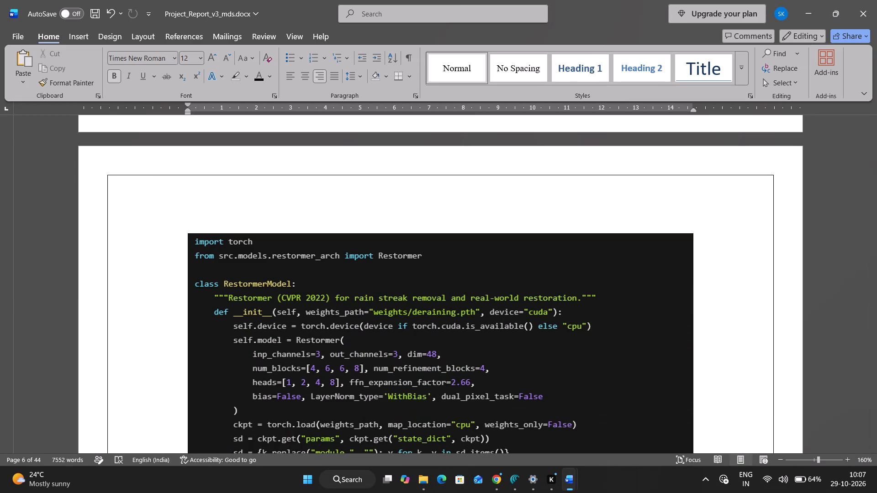
scroll(496, 303, down, 6)
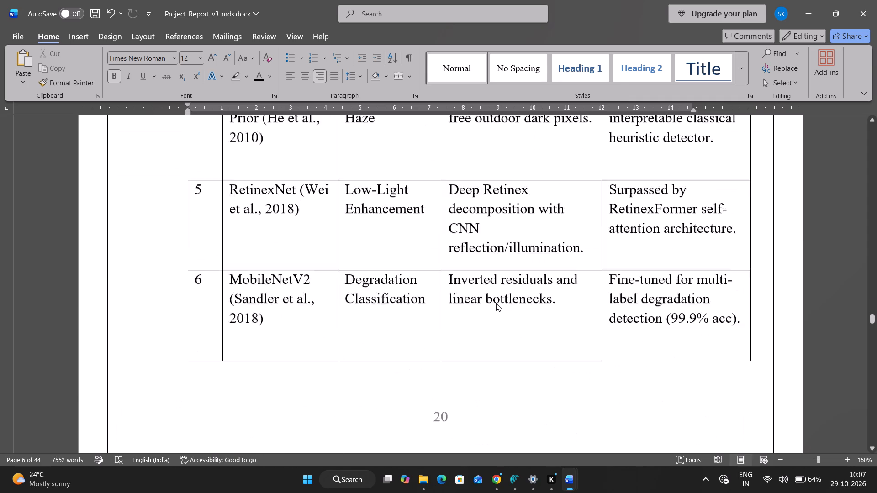
scroll(496, 303, down, 1)
Save the report document.
key(ctrl+s)
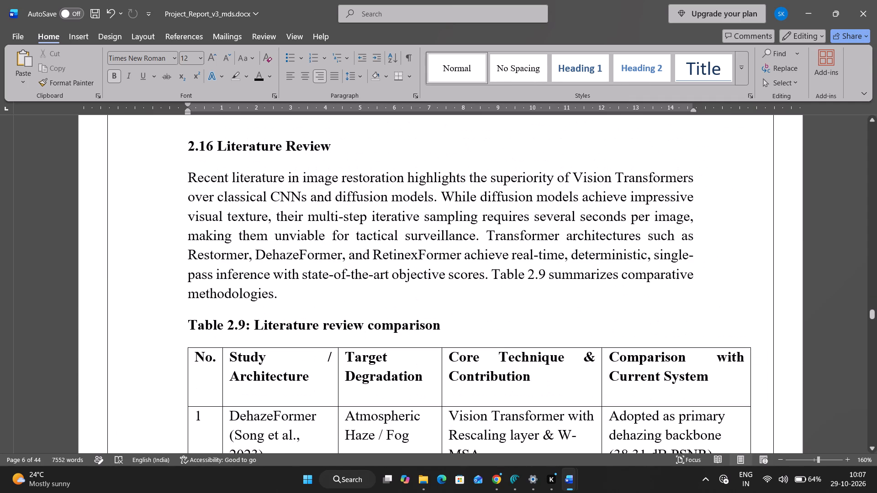
Export the report to the Downloads folder as a standard-quality PDF named Project_Report_v3_mds.pdf.
click(19, 35)
click(37, 256)
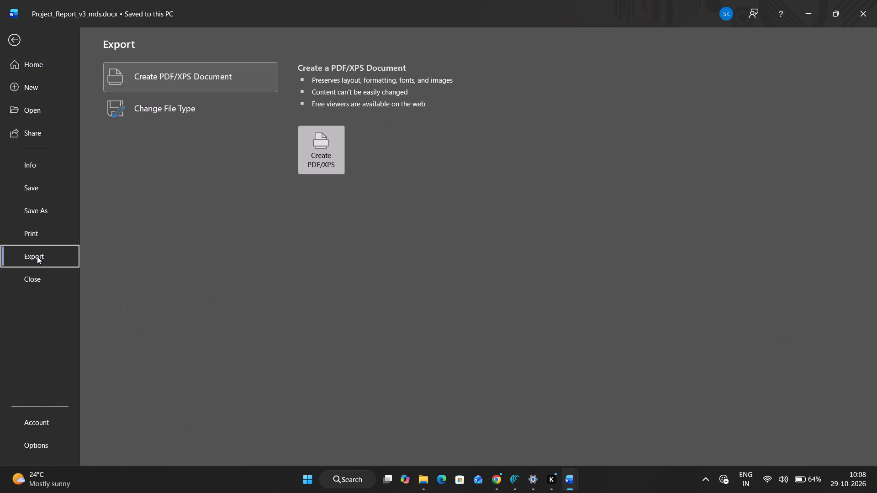
click(310, 142)
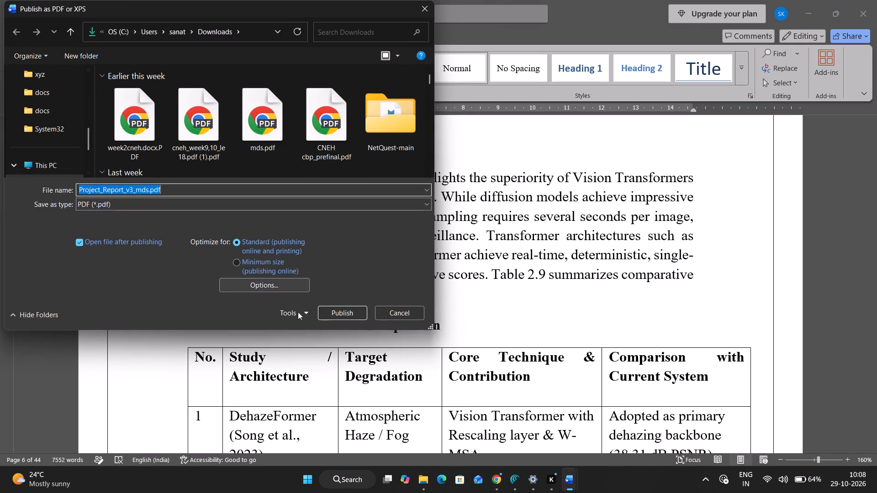
click(328, 314)
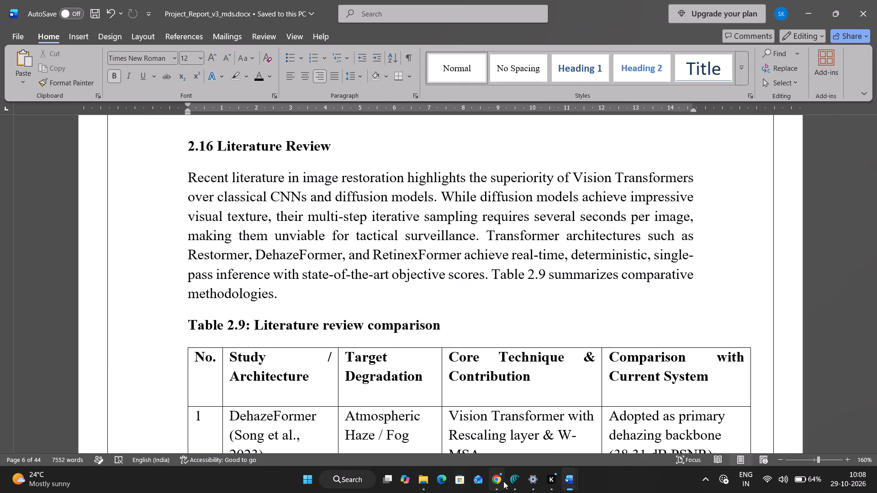
Switch to the Chrome browser.
click(503, 481)
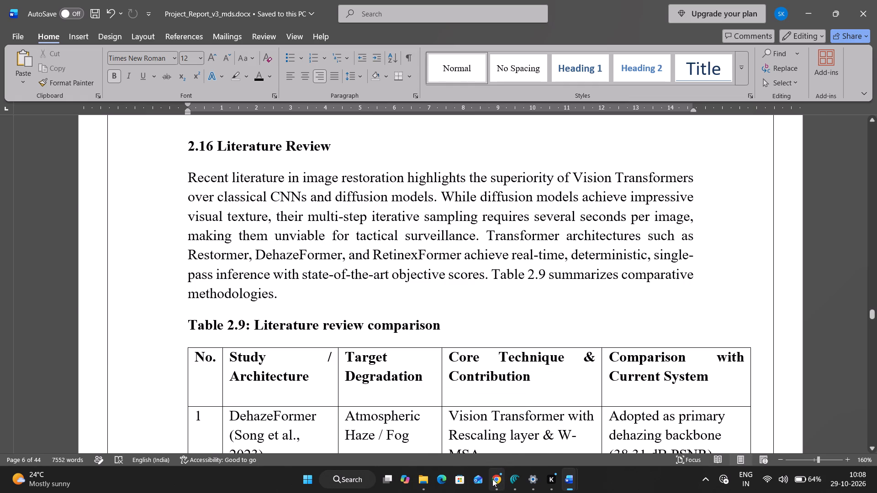
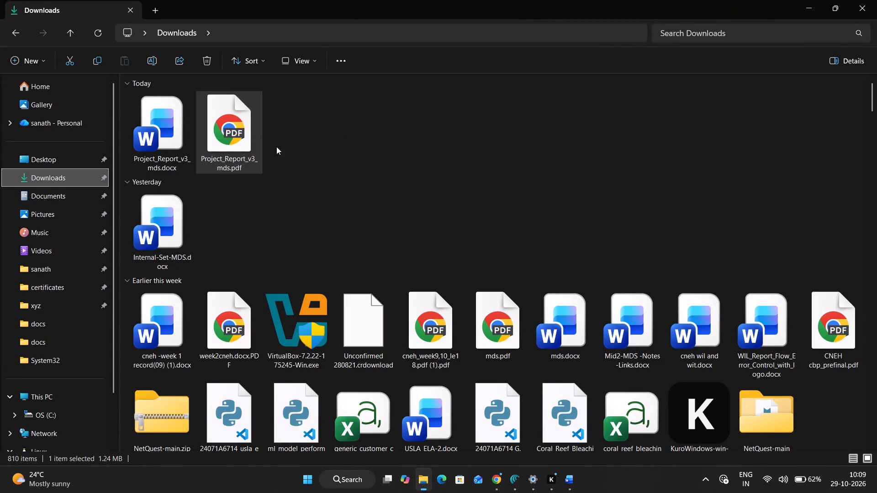
Switch from the Downloads folder to Chrome and close the duplicate tab showing Project_Report_v3_mds.pdf.
click(338, 155)
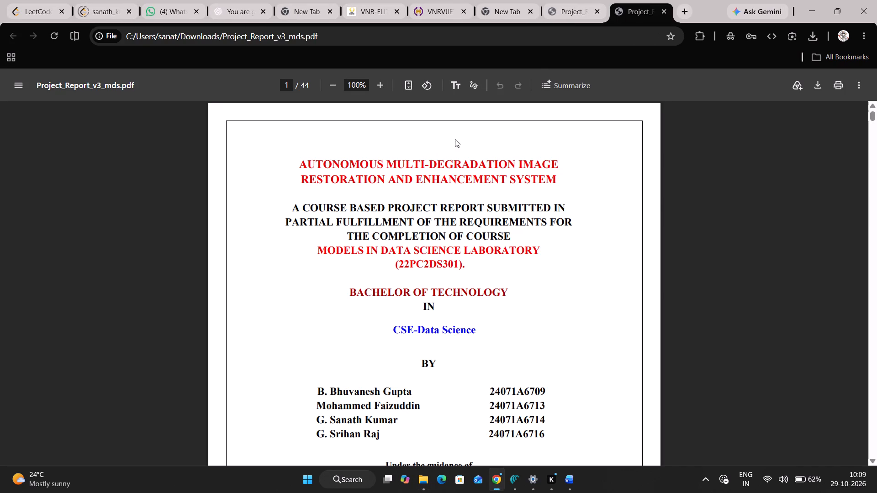
click(661, 13)
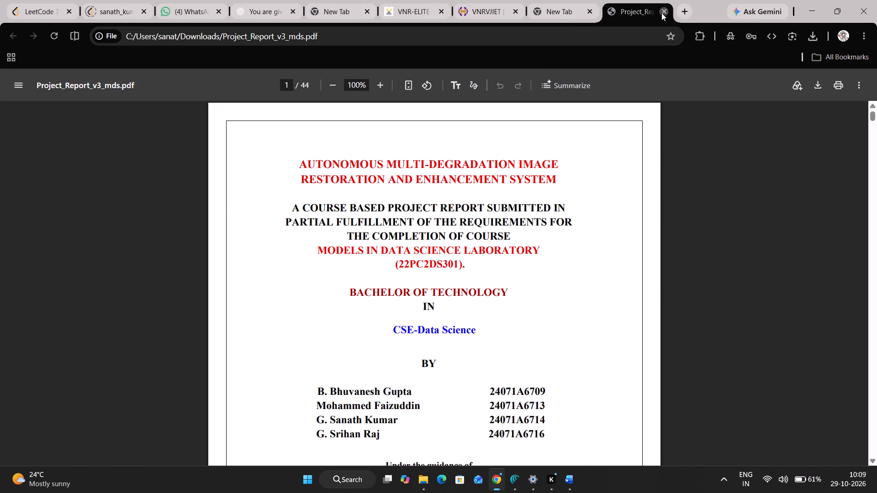